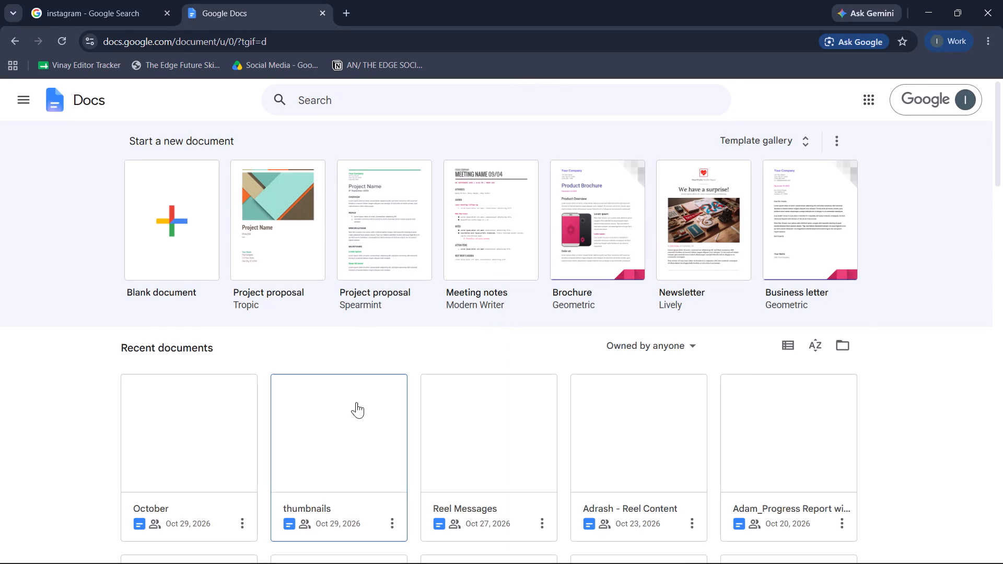
# Open the "thumbnails" document from the recent documents.
pyautogui.click(353, 413)
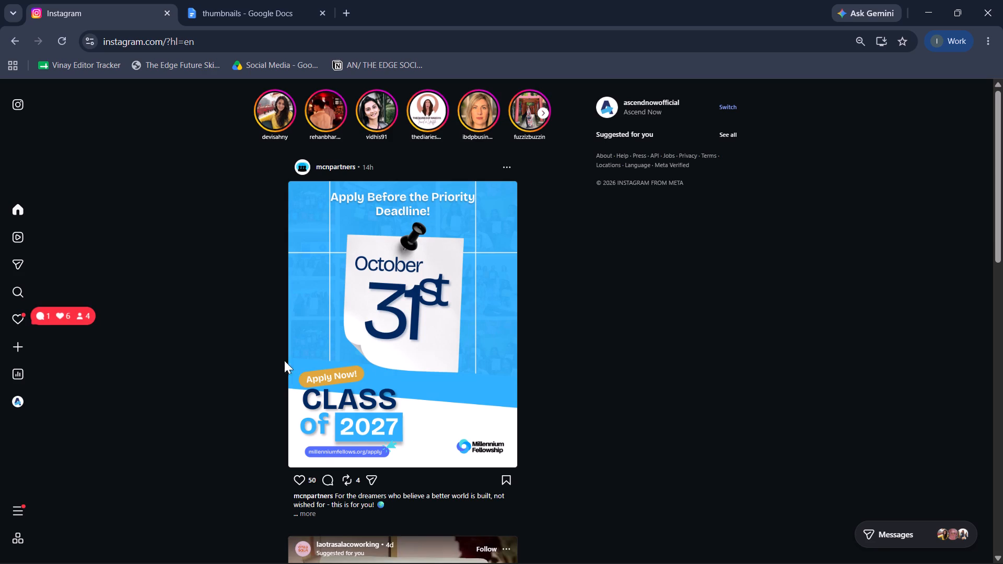
# Open the profile page of the ascendnowofficial account.
pyautogui.click(6, 406)
pyautogui.click(28, 401)
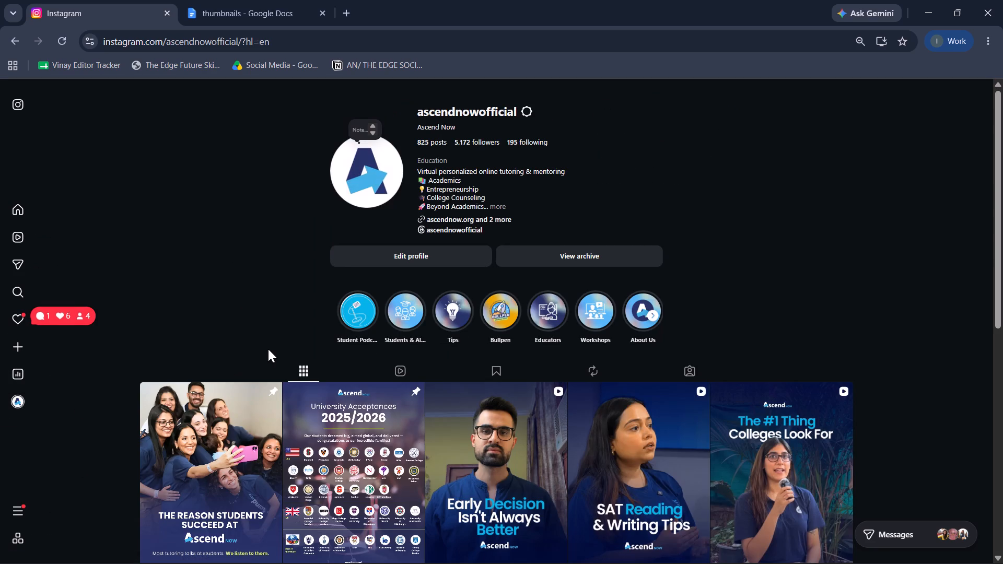
# Look through the profile's post grid, examining the cover thumbnails of recent and older posts and reels.
pyautogui.scroll(-9, 370, 404)
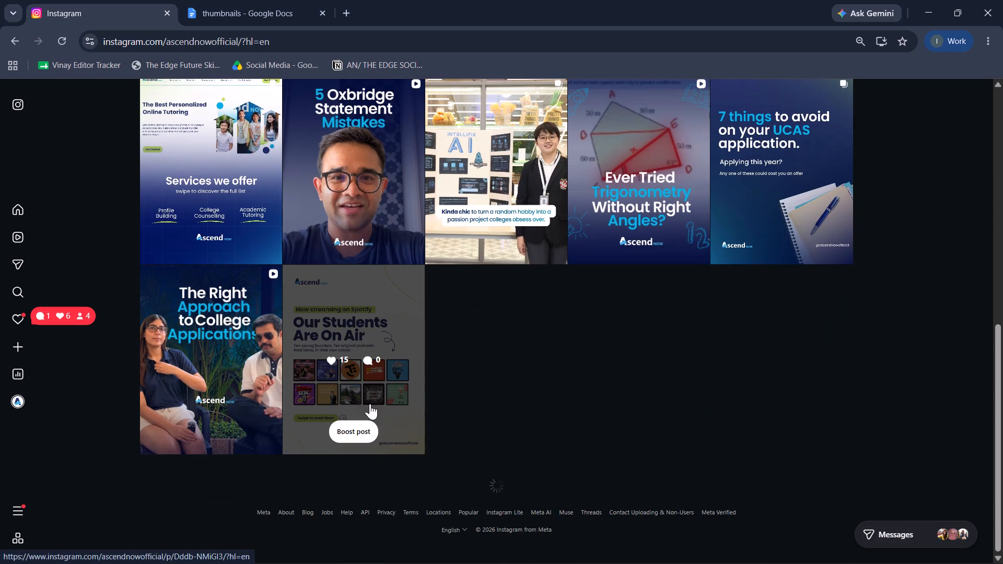
pyautogui.scroll(-6, 370, 404)
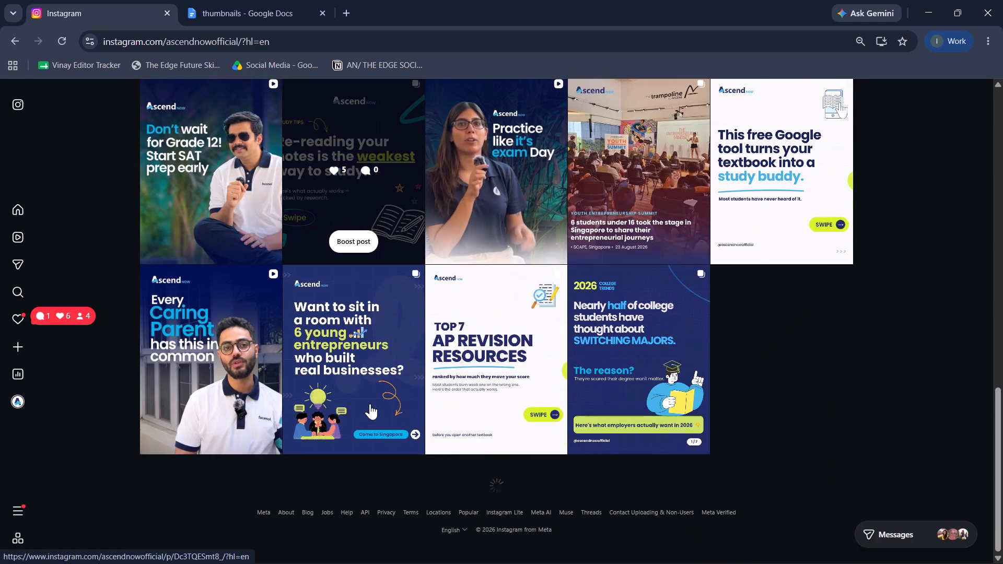
pyautogui.scroll(-5, 370, 404)
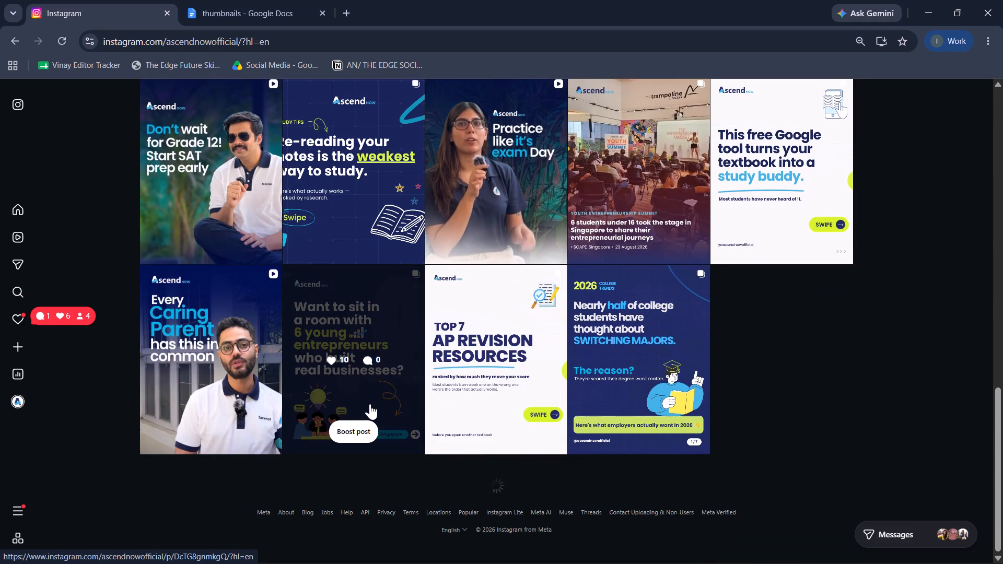
pyautogui.scroll(-6, 370, 404)
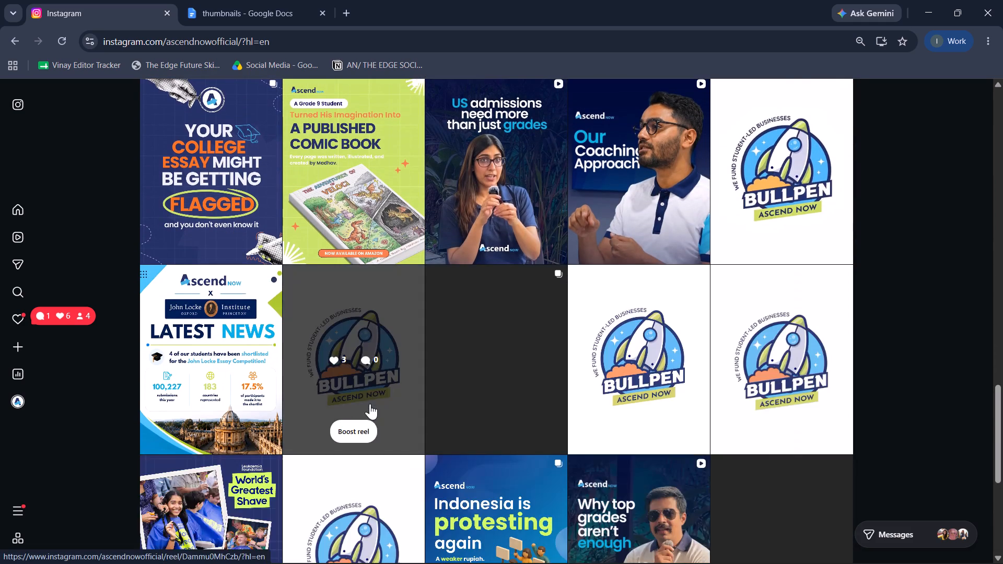
pyautogui.scroll(-16, 370, 404)
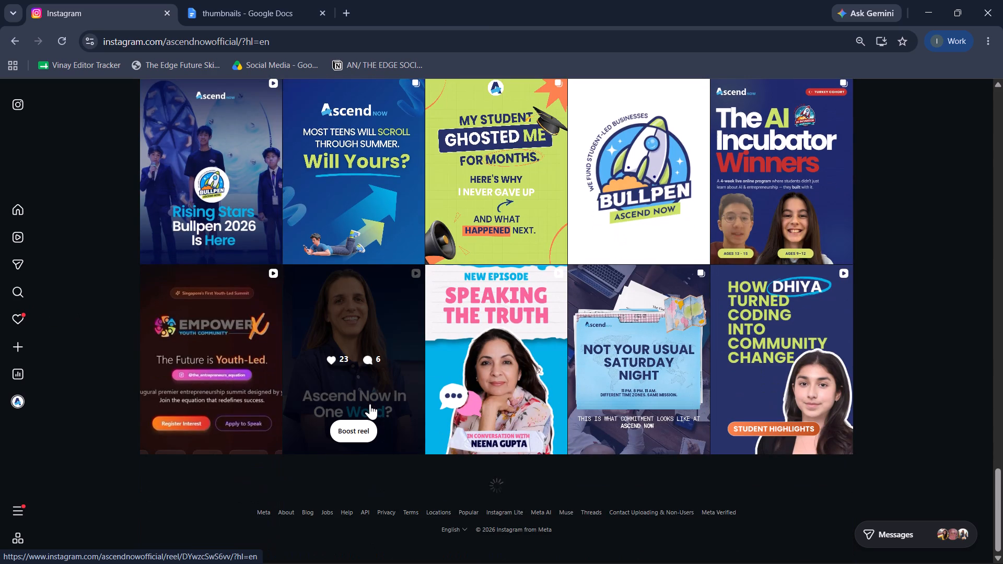
pyautogui.scroll(-3, 370, 404)
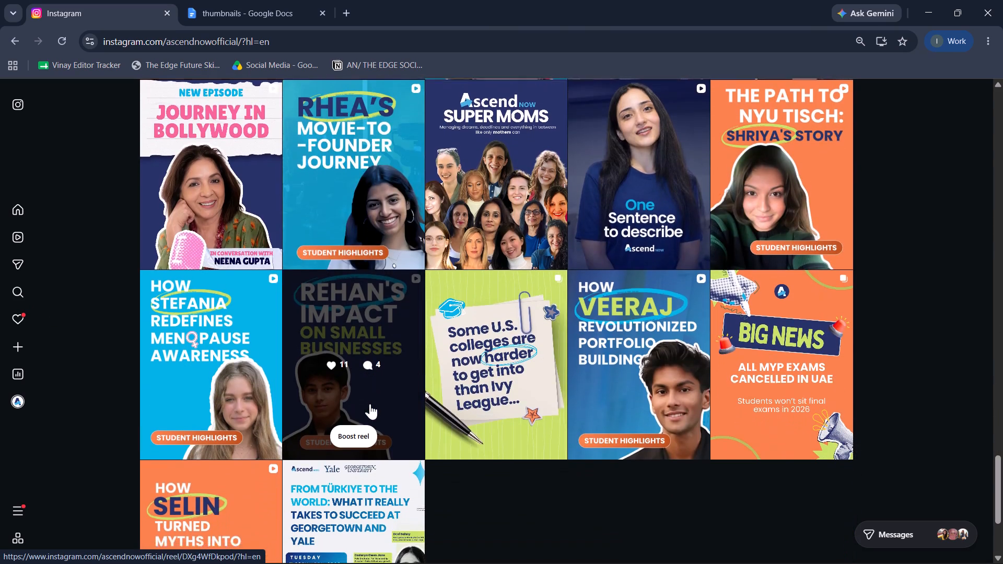
pyautogui.scroll(-9, 370, 404)
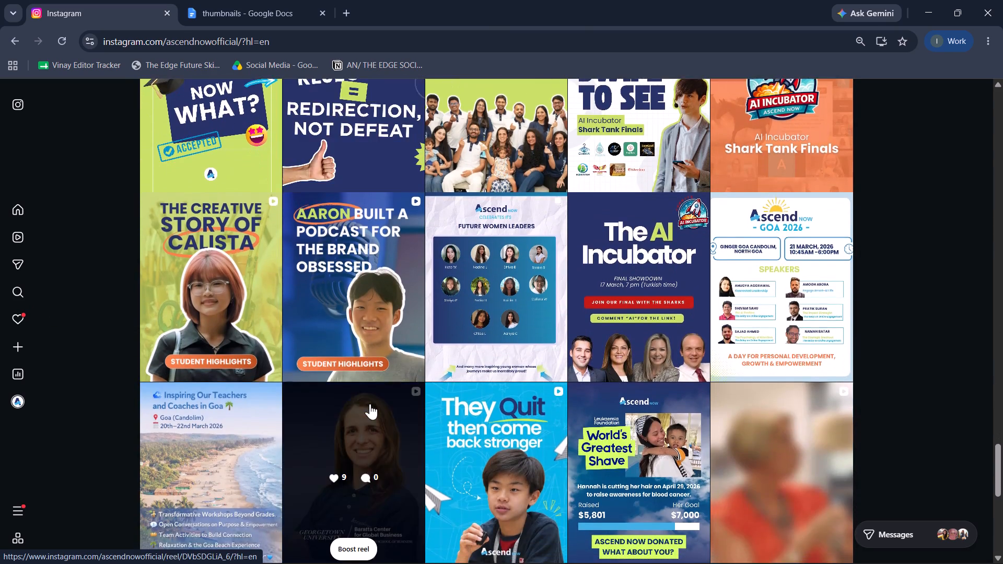
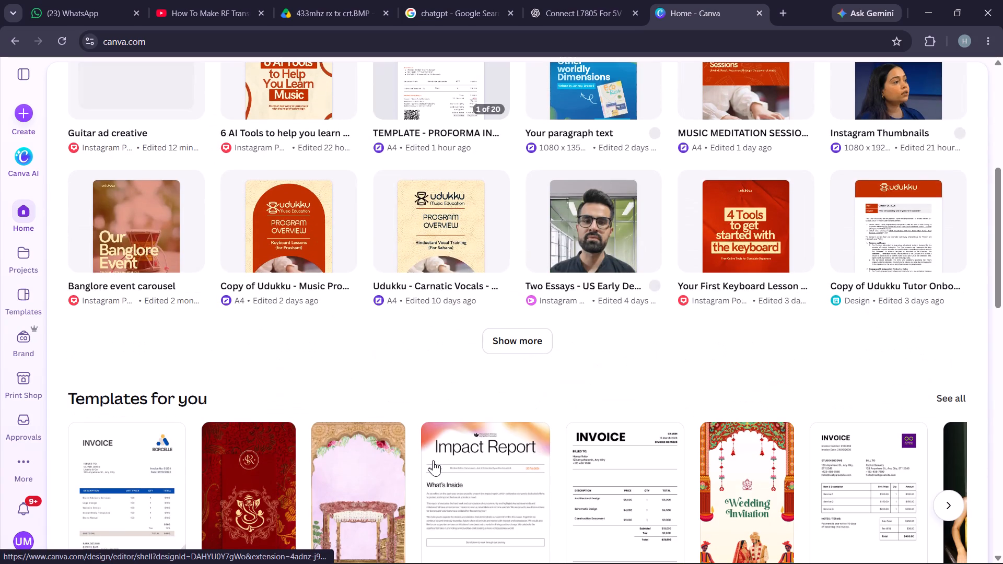
# Expand the list of recent designs and look through it for the Instagram thumbnails design.
pyautogui.click(520, 349)
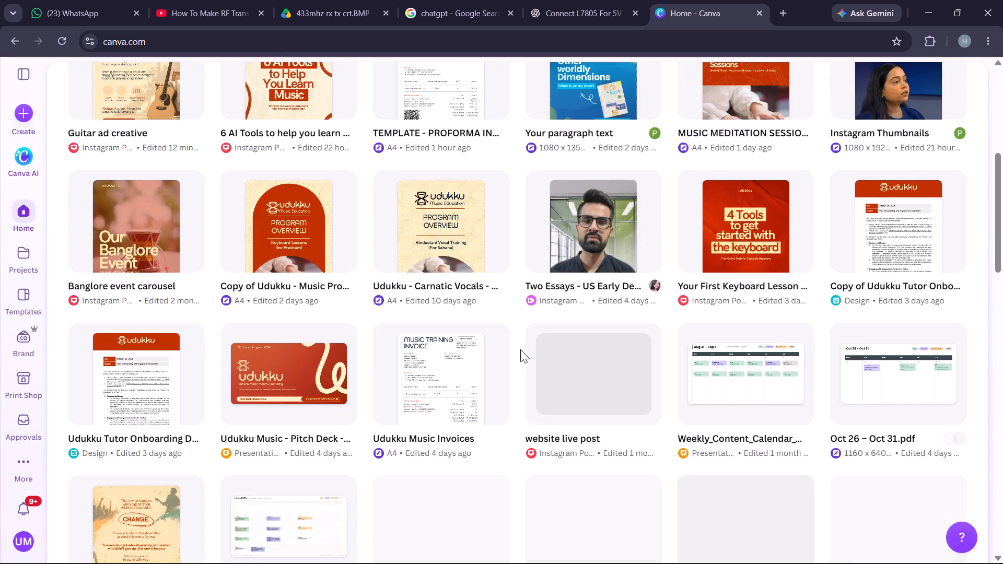
pyautogui.scroll(-4, 520, 349)
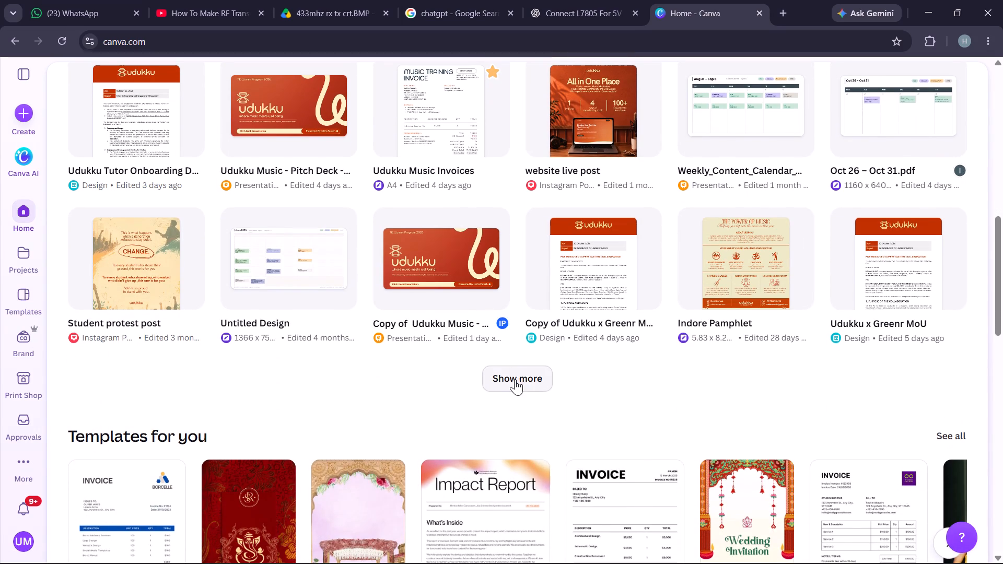
pyautogui.click(515, 379)
pyautogui.scroll(-2, 515, 379)
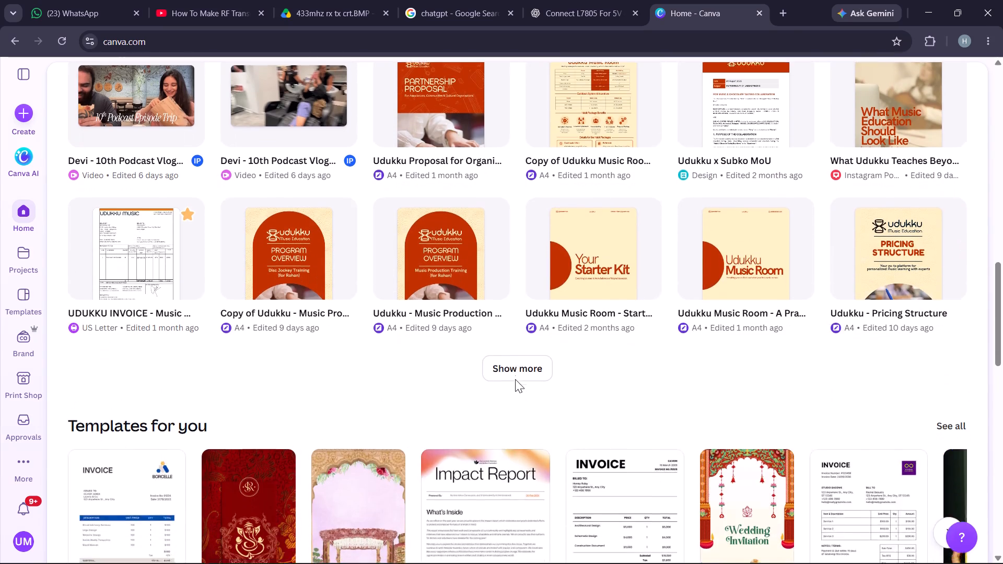
pyautogui.scroll(-1, 515, 379)
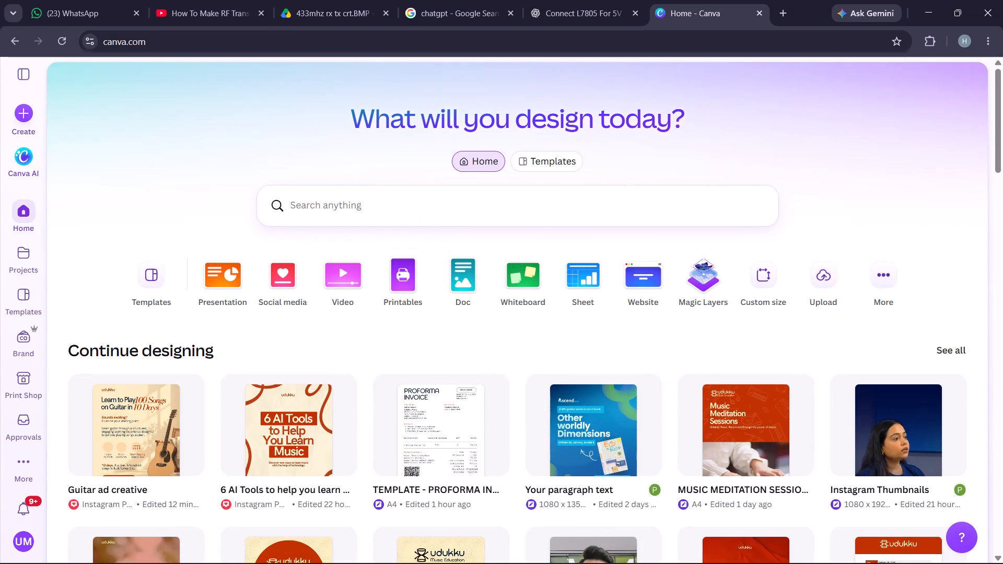
# Search the designs for "thumbnail" and open the "Instagram Thumbnails" design from the results.
pyautogui.click(413, 218)
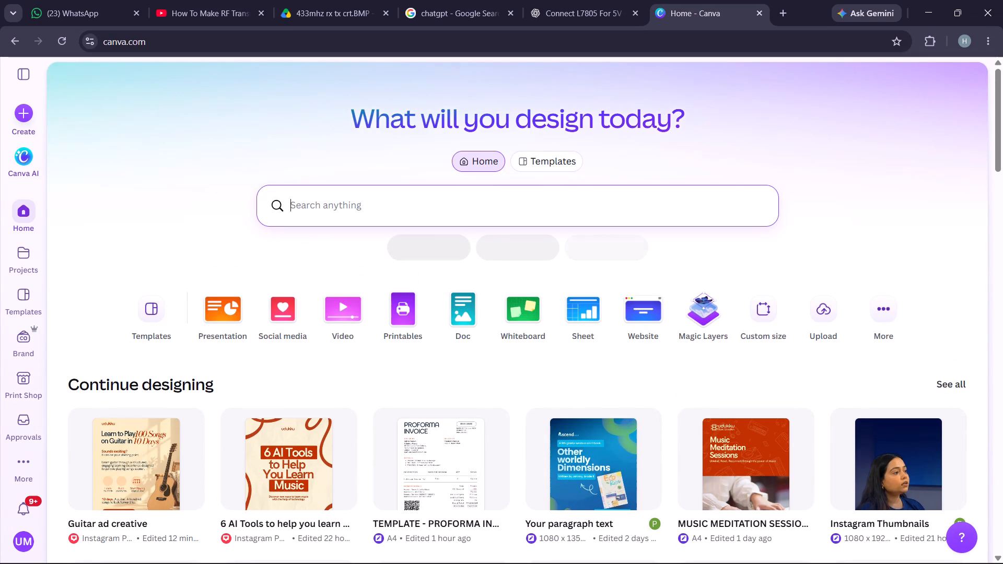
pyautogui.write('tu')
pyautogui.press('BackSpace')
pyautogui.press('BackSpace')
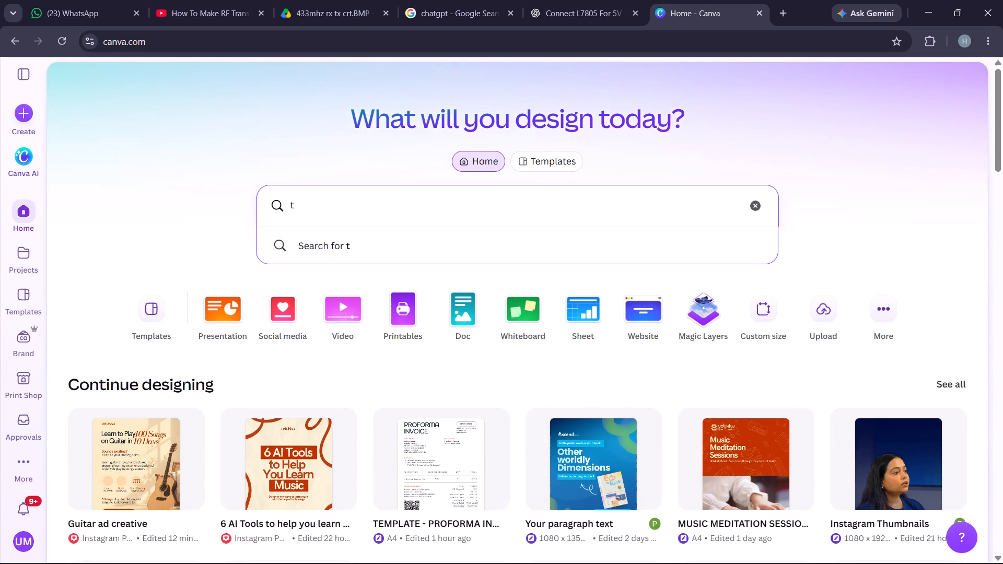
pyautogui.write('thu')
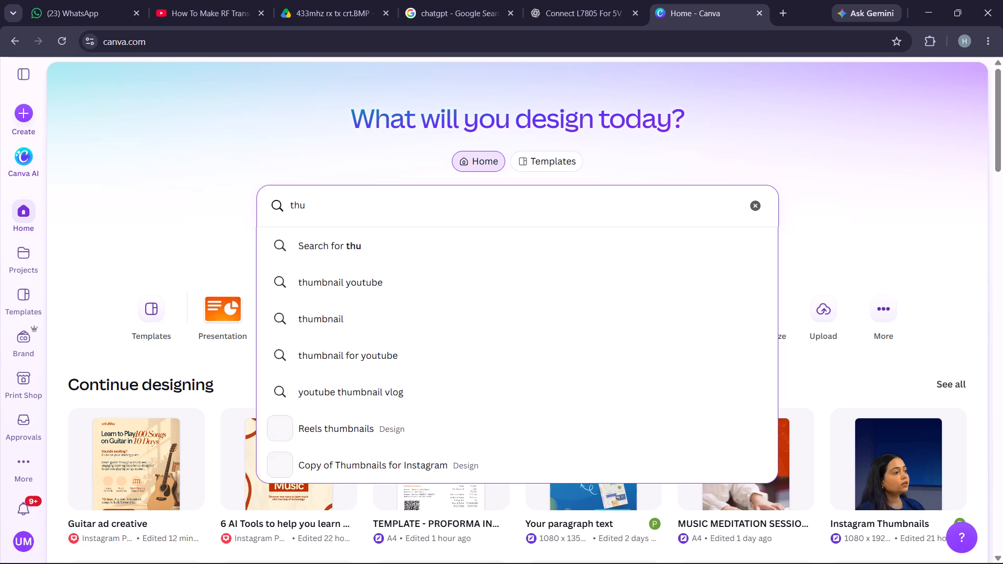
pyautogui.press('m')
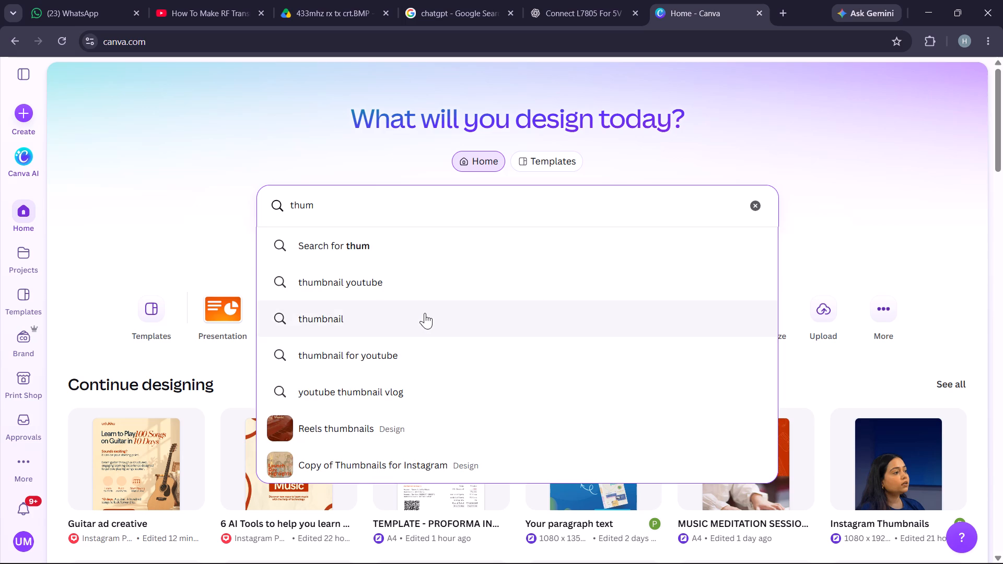
pyautogui.click(425, 316)
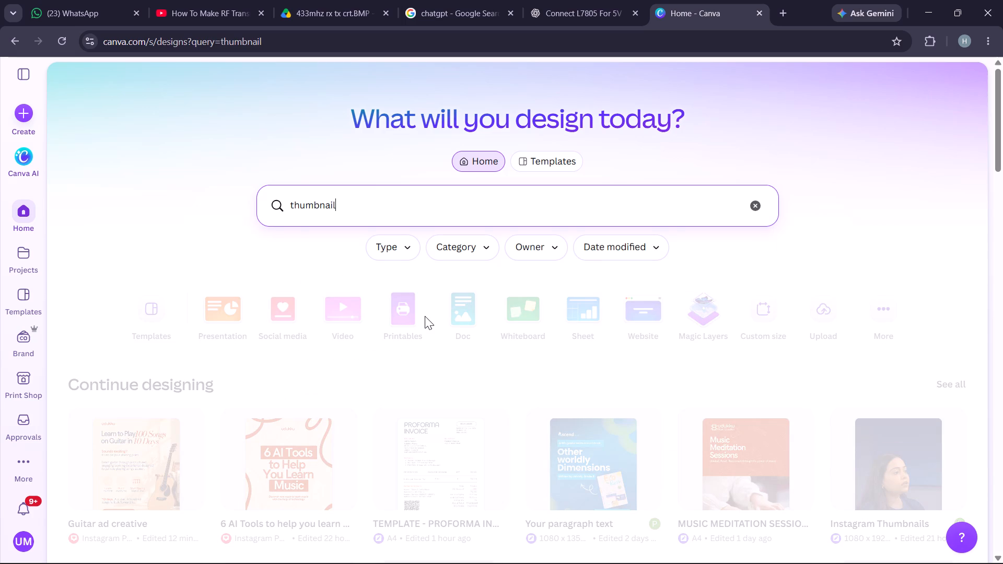
pyautogui.scroll(-1, 415, 378)
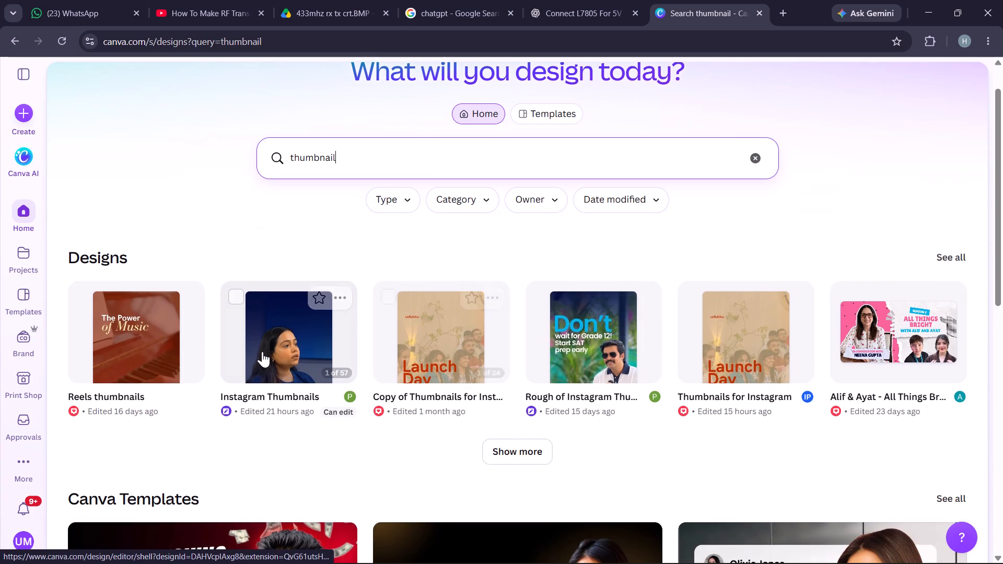
pyautogui.click(263, 351)
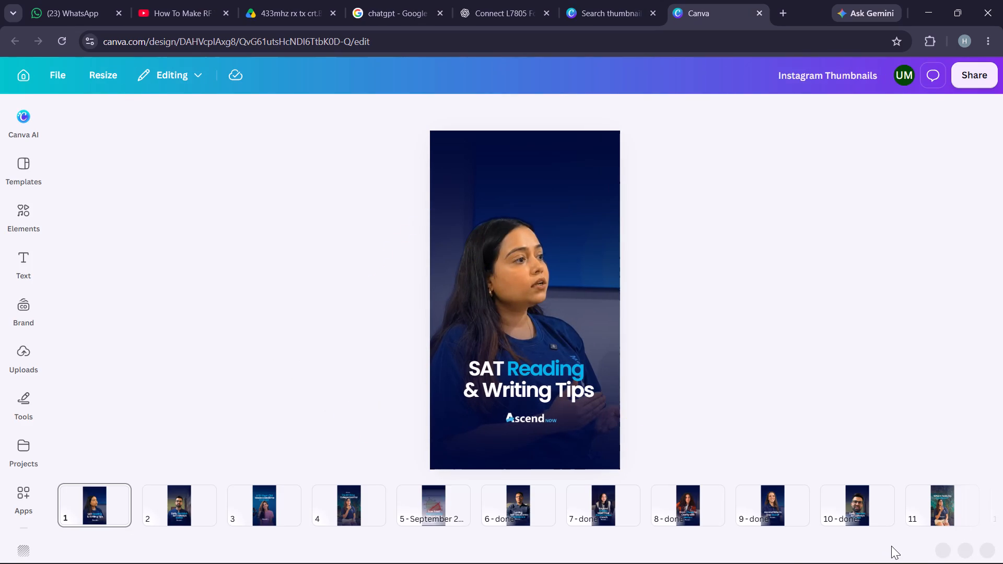
# Display all pages of the design as a grid and examine the thumbnails and their page labels, especially from page 29 on.
pyautogui.click(939, 551)
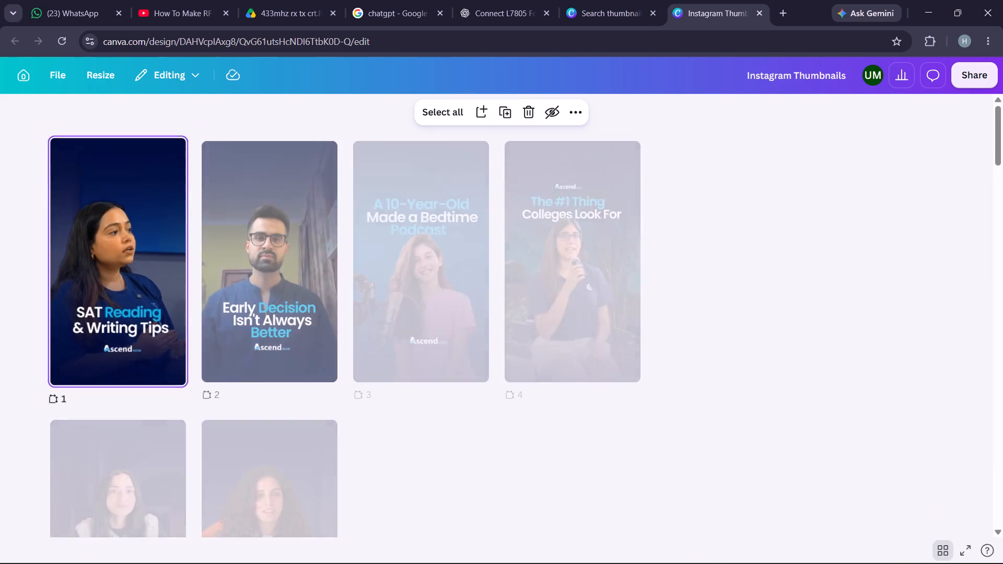
pyautogui.scroll(-4, 722, 388)
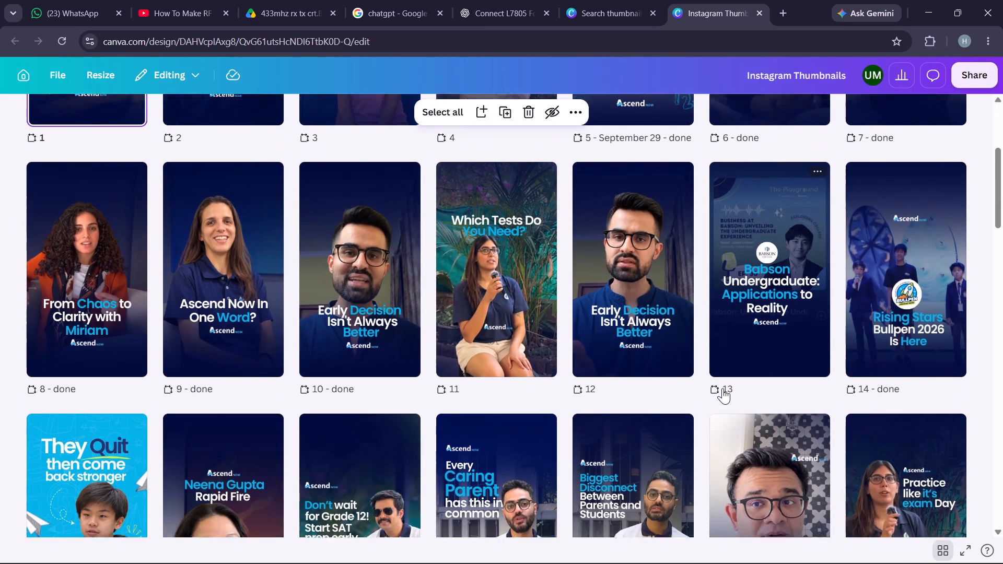
pyautogui.scroll(-4, 722, 388)
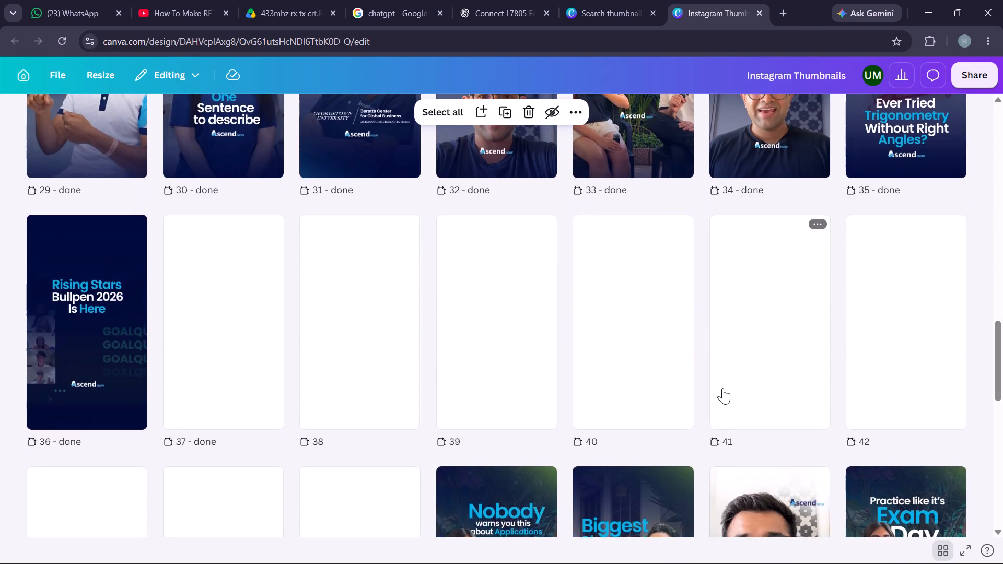
pyautogui.scroll(-1, 722, 388)
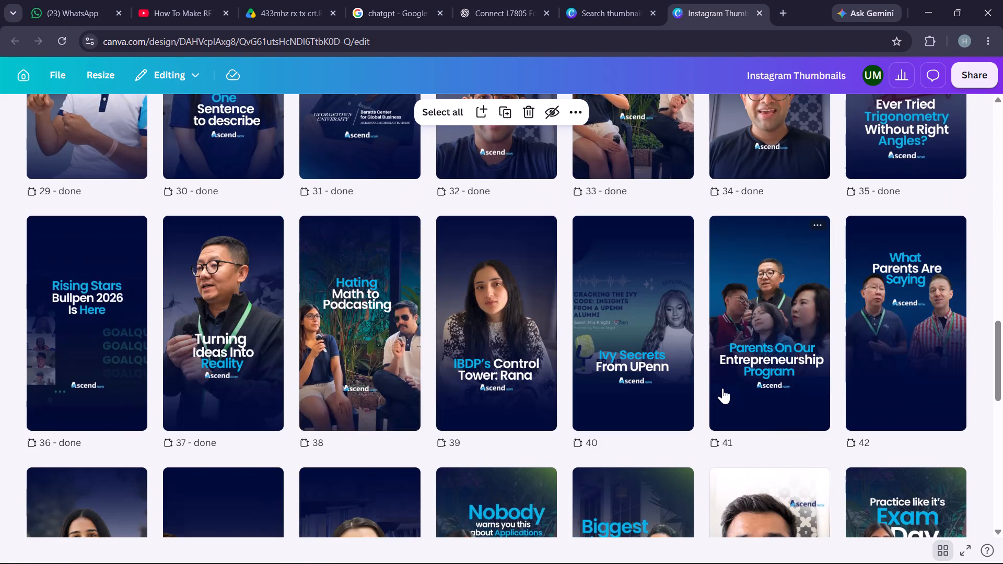
pyautogui.scroll(-3, 722, 388)
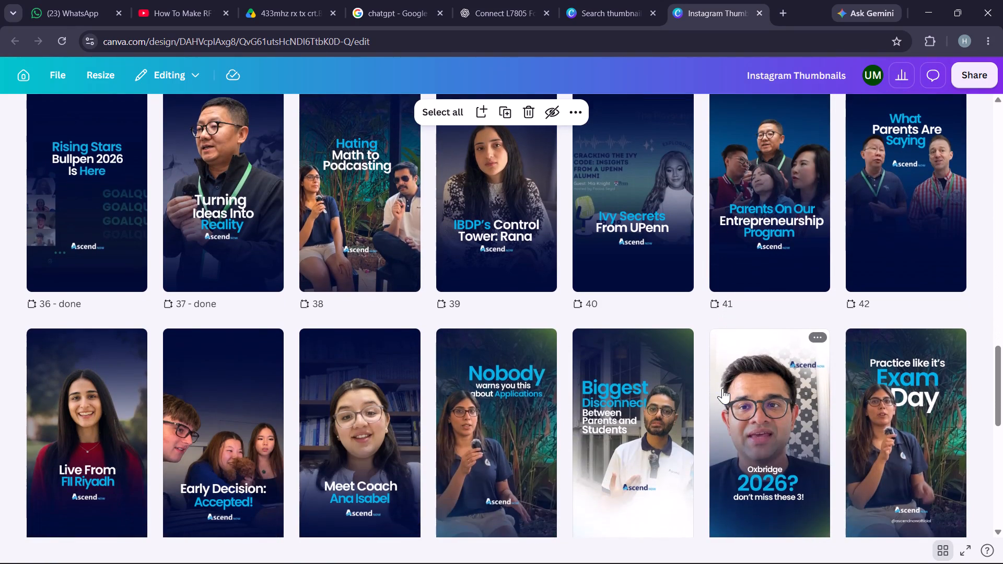
pyautogui.scroll(-1, 722, 388)
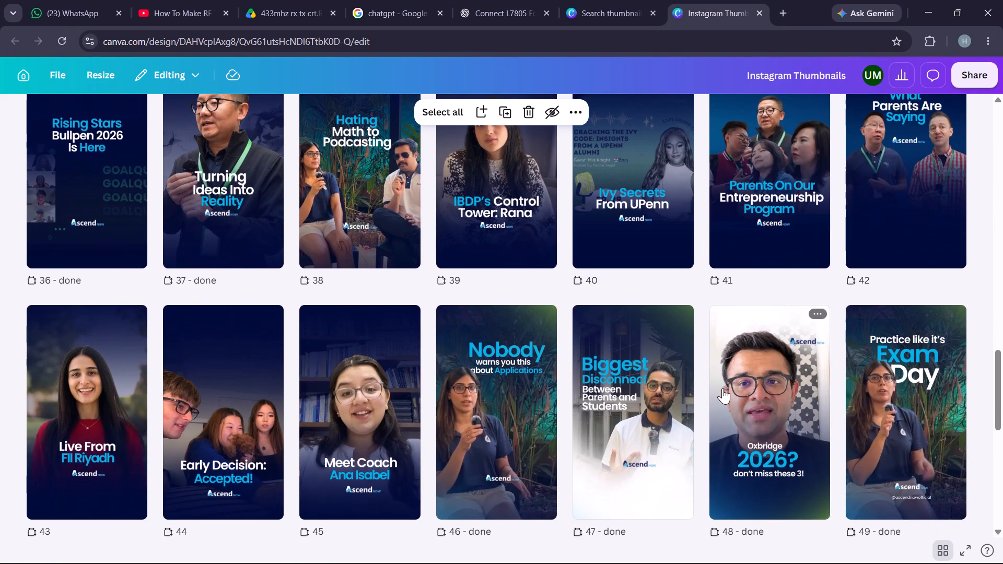
pyautogui.scroll(-1, 722, 388)
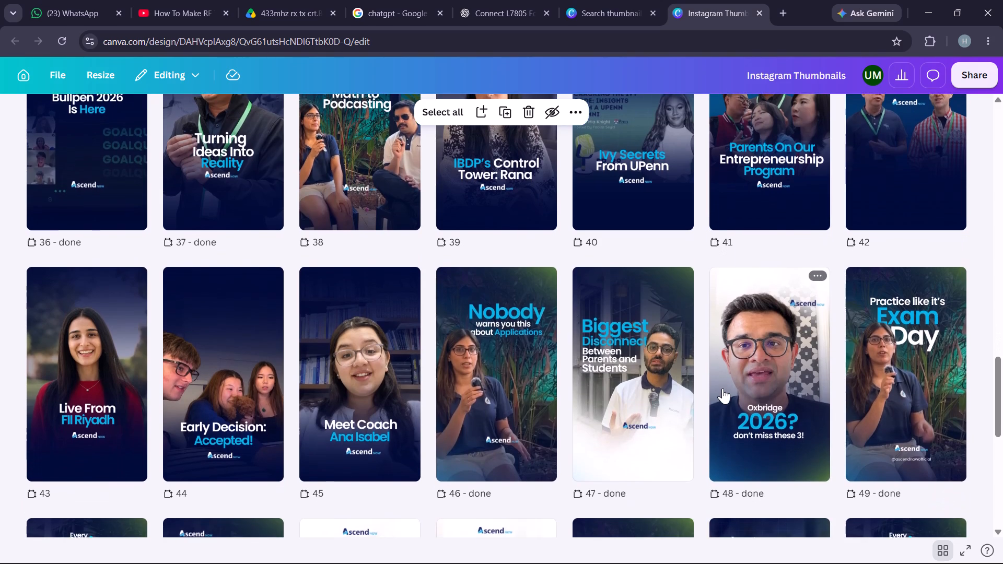
pyautogui.scroll(-1, 722, 388)
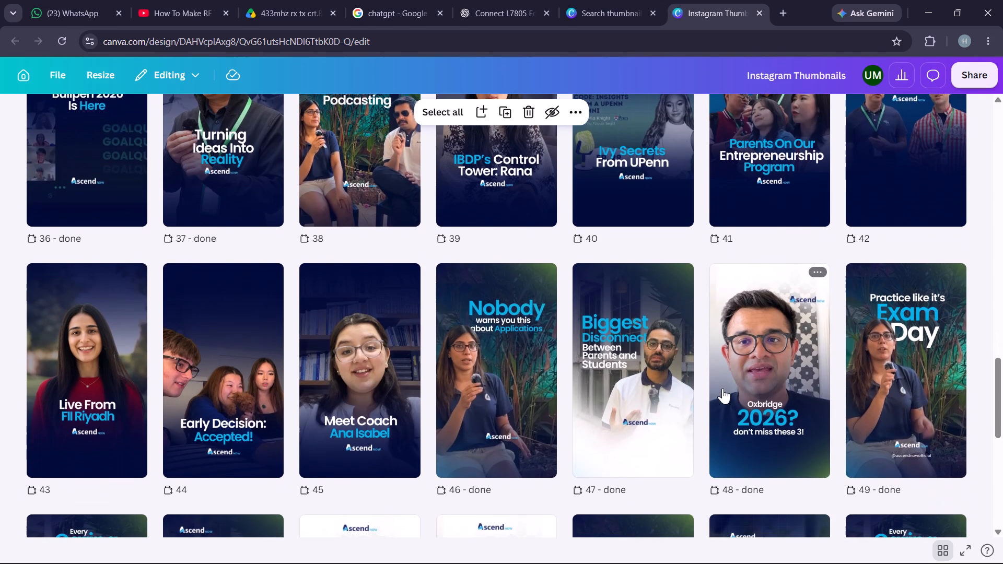
pyautogui.scroll(-4, 722, 388)
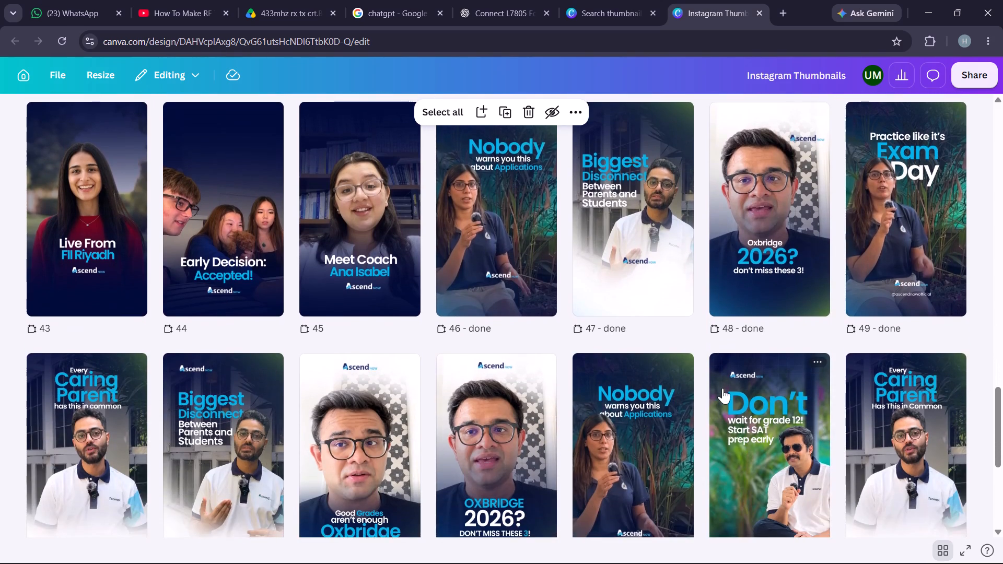
pyautogui.scroll(-2, 722, 388)
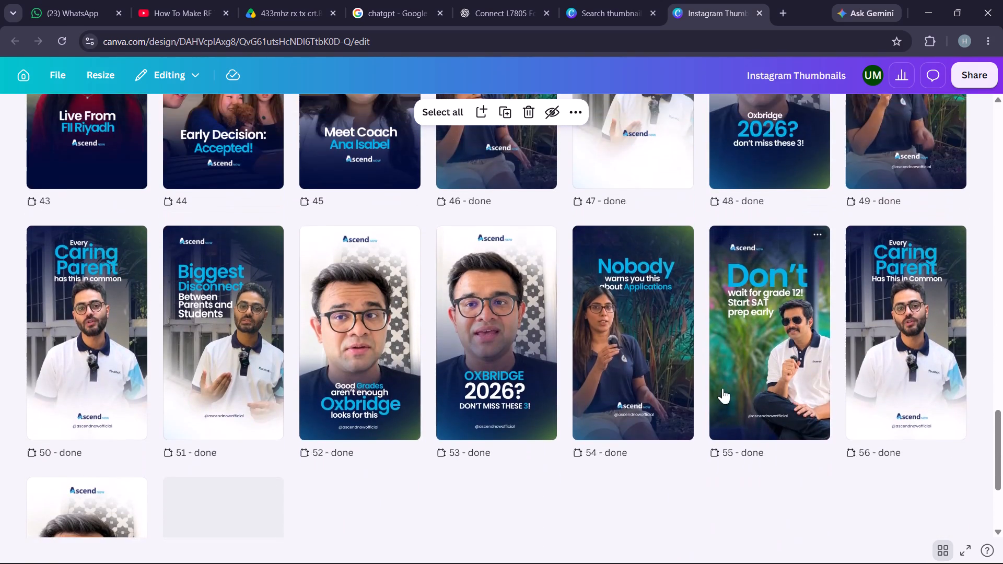
pyautogui.scroll(3, 722, 388)
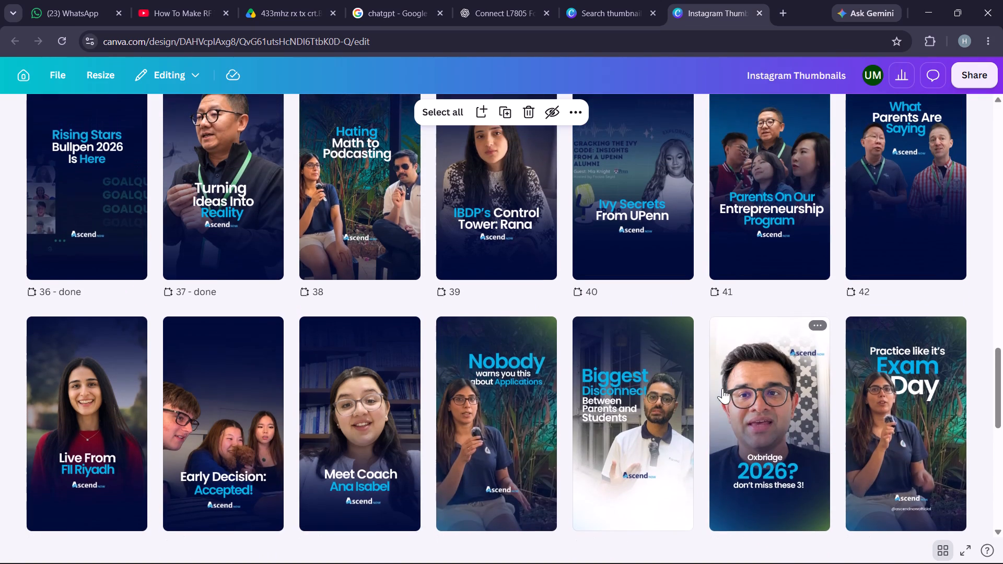
pyautogui.scroll(5, 722, 388)
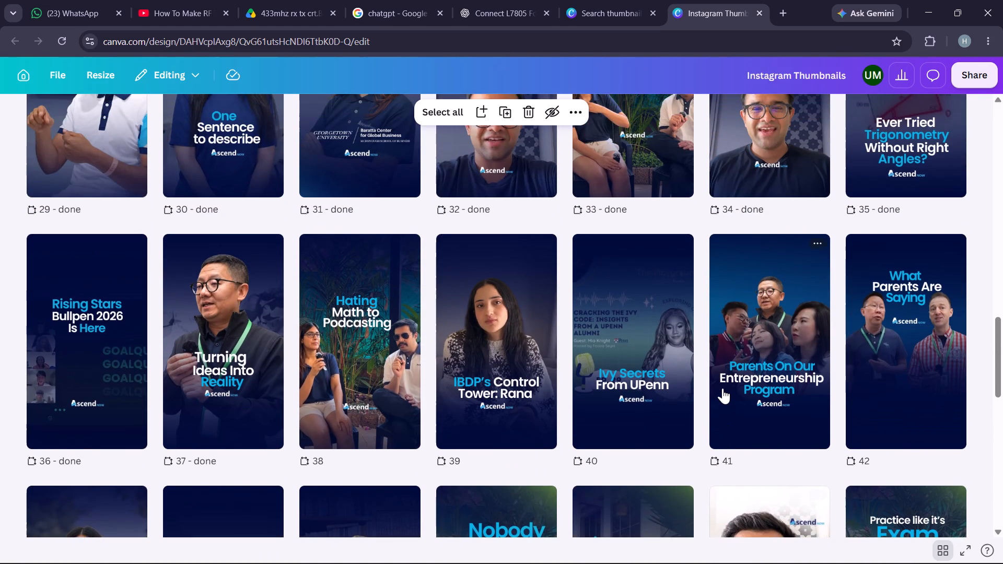
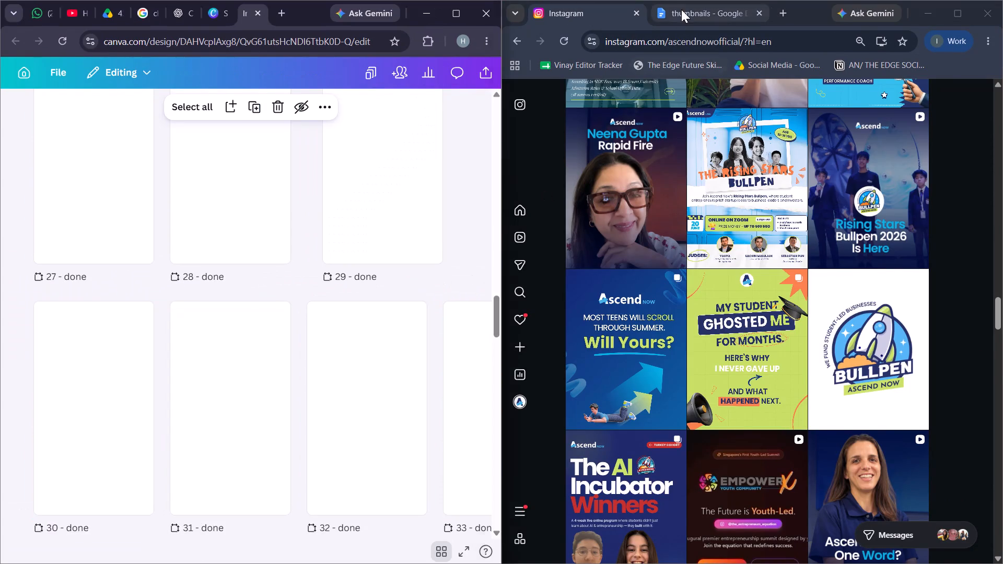
# Look through the design's pages for the thumbnails whose titles are listed in the thumbnails document, examining their page labels.
pyautogui.hscroll(-1, 761, 408)
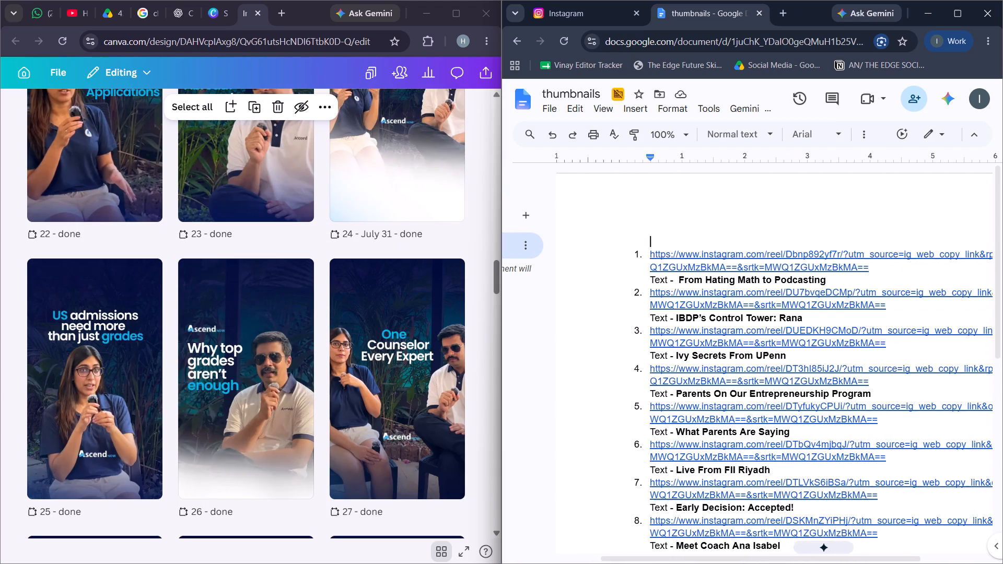
pyautogui.scroll(1, 366, 441)
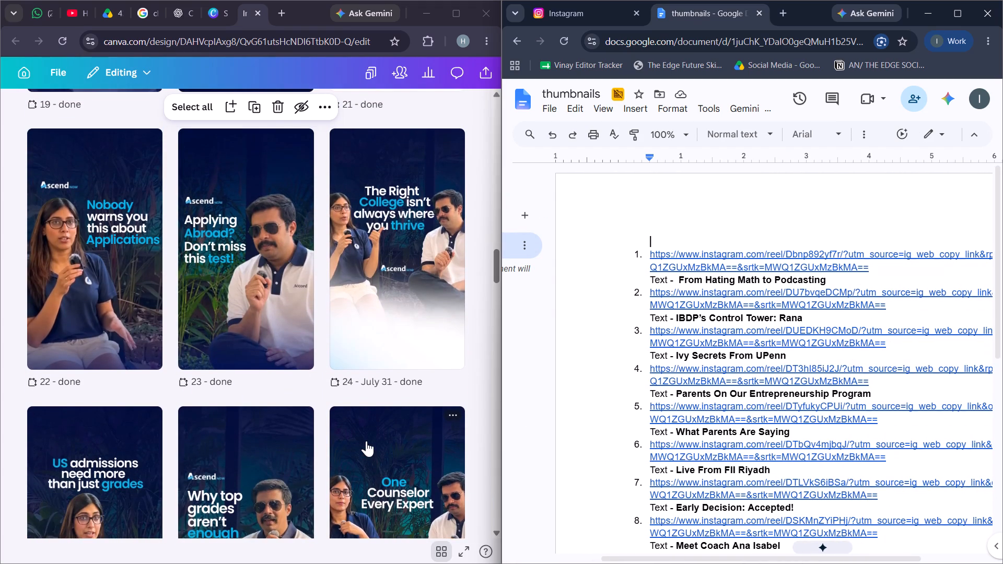
pyautogui.scroll(-10, 366, 441)
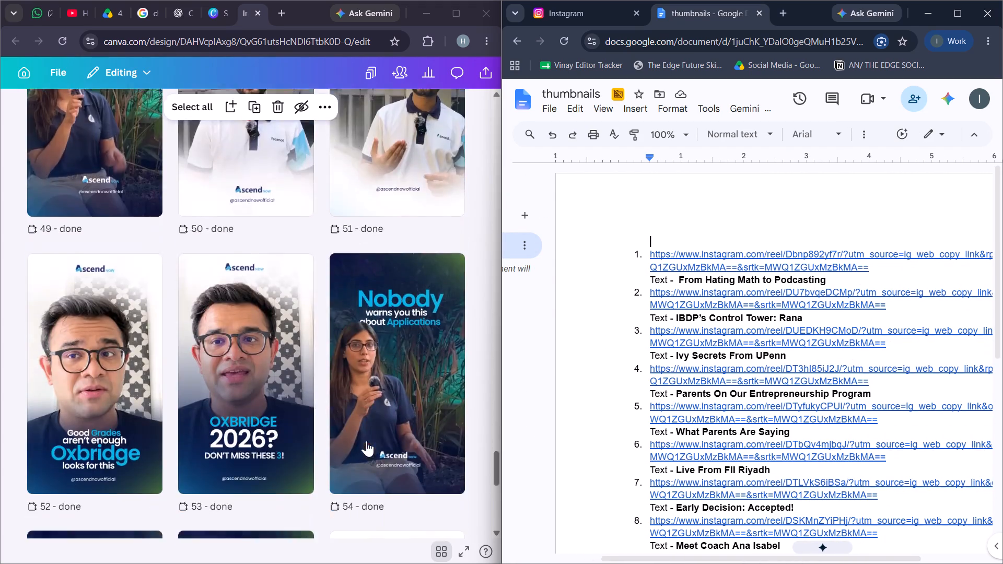
pyautogui.scroll(-8, 366, 441)
pyautogui.scroll(5, 366, 441)
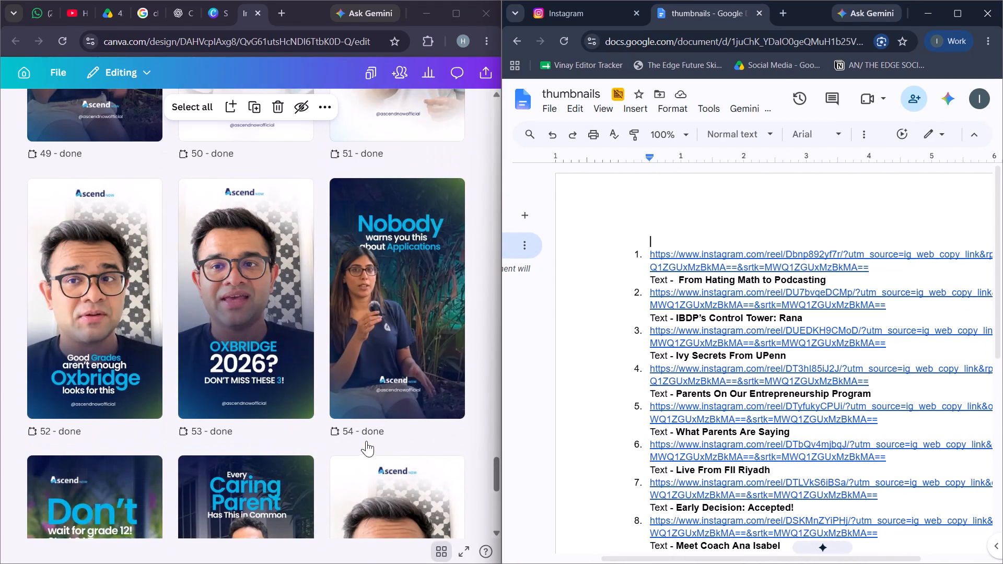
pyautogui.scroll(4, 366, 441)
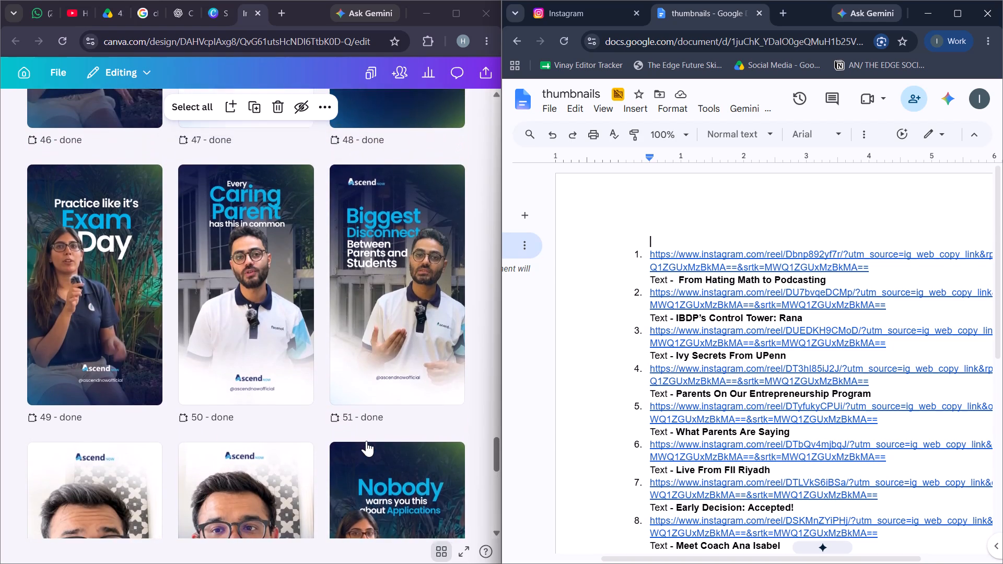
pyautogui.scroll(9, 366, 441)
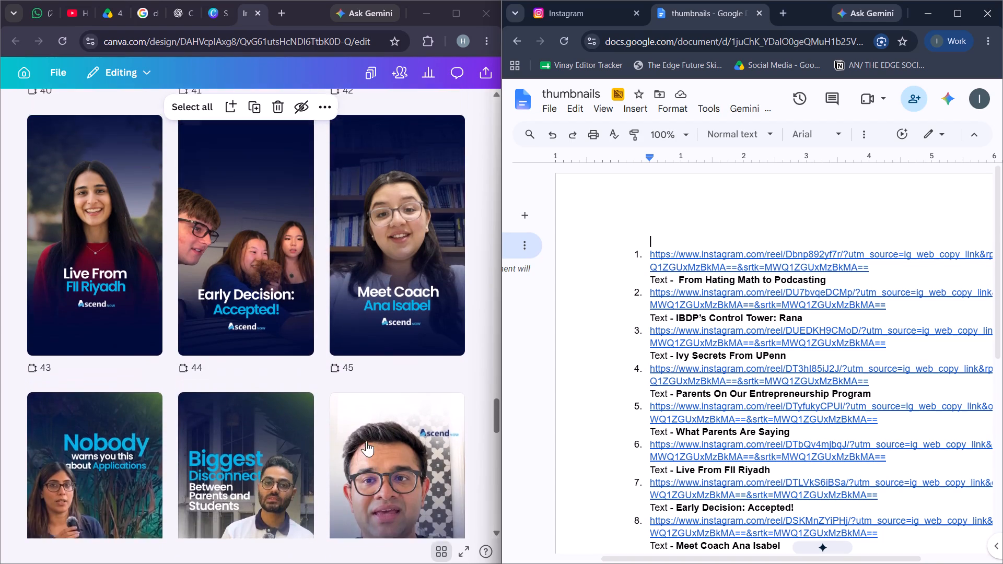
pyautogui.scroll(1, 366, 441)
pyautogui.scroll(-1, 751, 428)
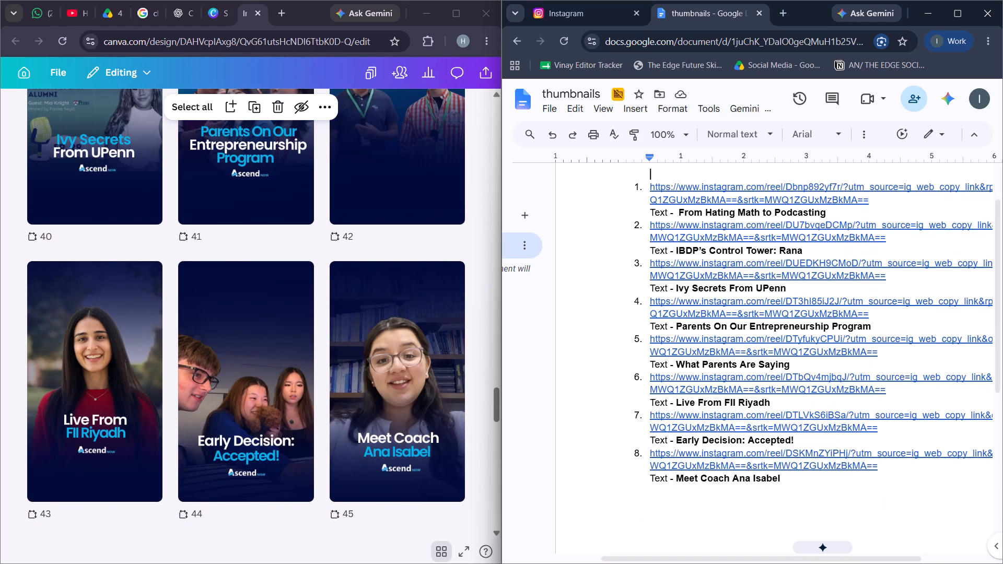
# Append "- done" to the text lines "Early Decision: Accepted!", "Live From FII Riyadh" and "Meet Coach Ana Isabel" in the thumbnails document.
pyautogui.moveTo(793, 439); pyautogui.dragTo(677, 438)
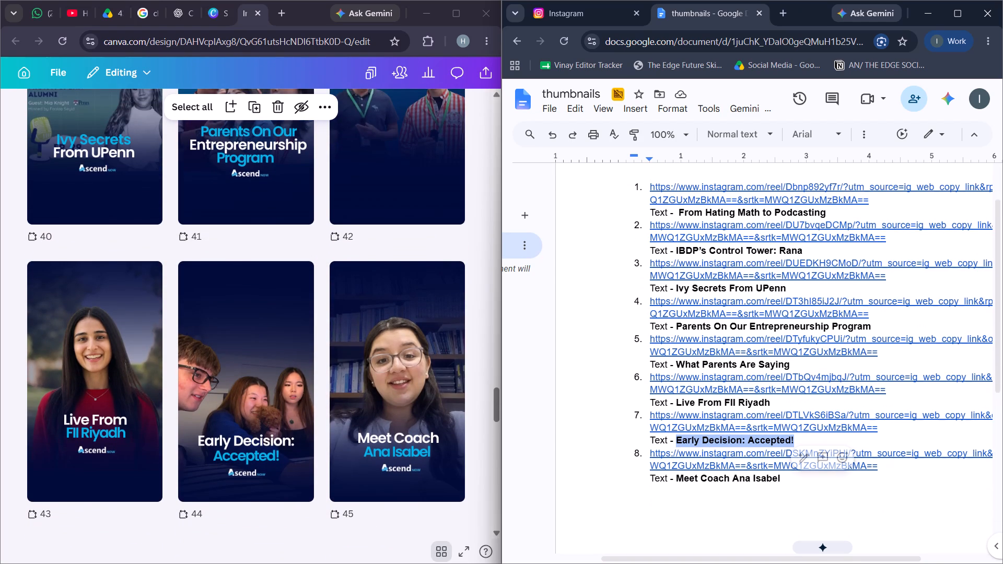
pyautogui.click(806, 436)
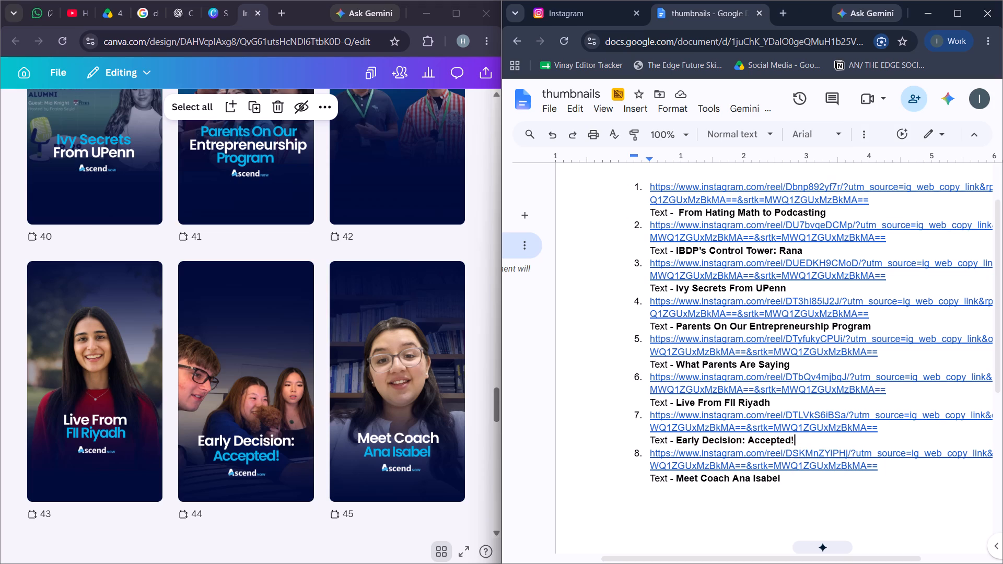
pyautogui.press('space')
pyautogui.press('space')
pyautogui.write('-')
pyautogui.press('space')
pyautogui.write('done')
pyautogui.click(784, 409)
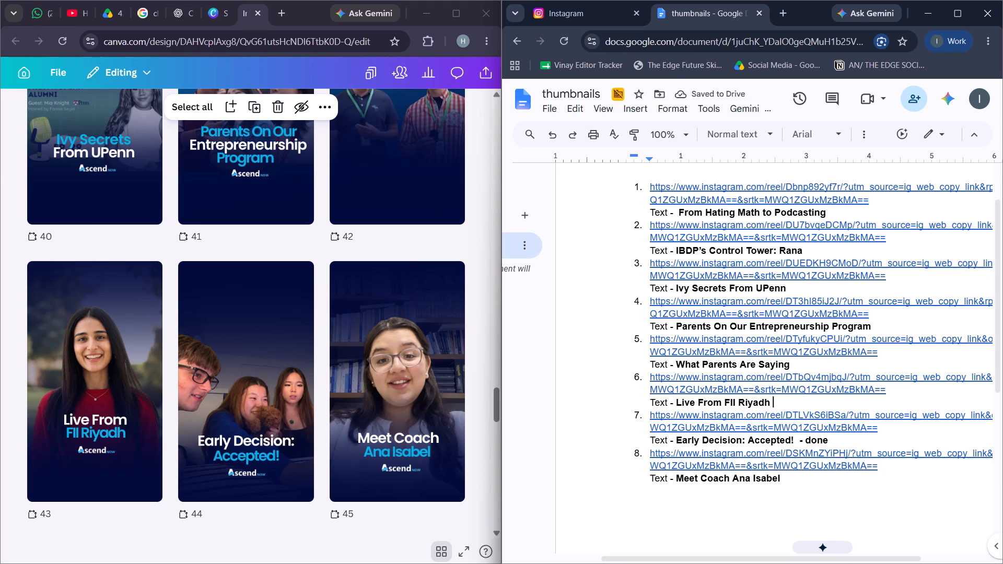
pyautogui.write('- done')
# Append "- done" to the "Meet Coach" text line of item 8 in the thumbnails document.
pyautogui.click(788, 475)
pyautogui.press('space')
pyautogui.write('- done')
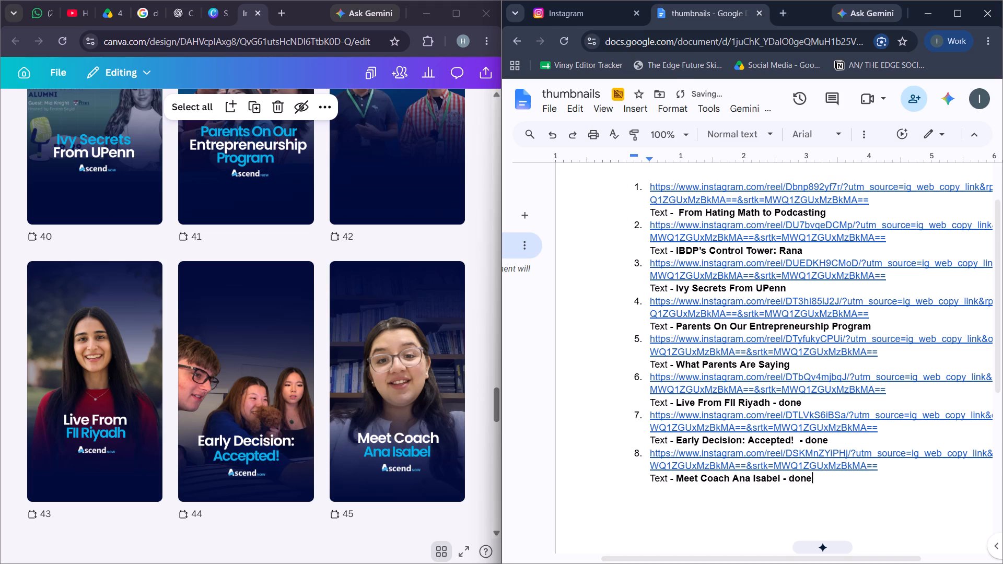
# Check the matching thumbnail in the design and append "- done" to item 5, "What Parents Are Saying".
pyautogui.click(796, 367)
pyautogui.scroll(-4, 301, 464)
pyautogui.scroll(2, 301, 464)
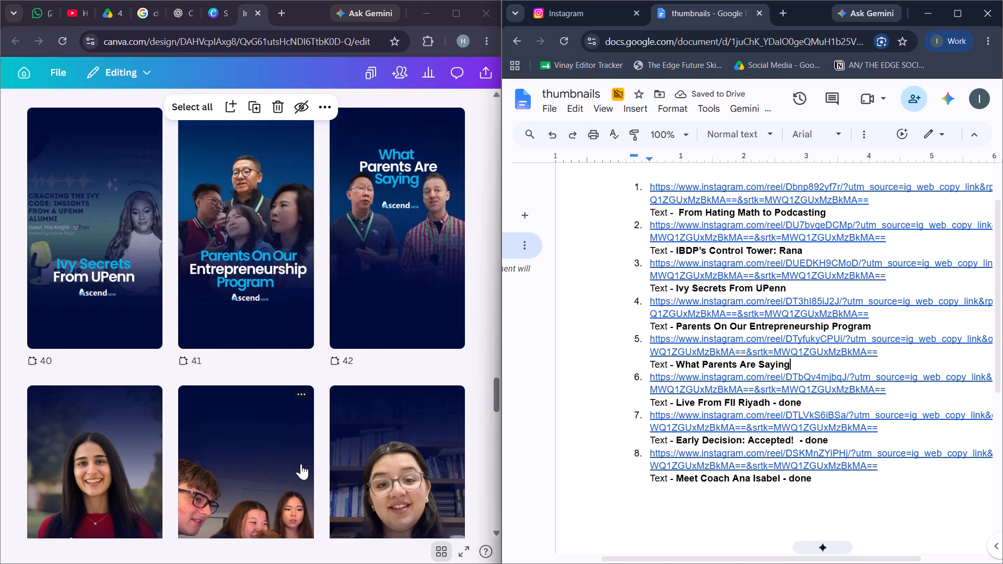
pyautogui.scroll(1, 301, 464)
pyautogui.press('space')
pyautogui.write('-')
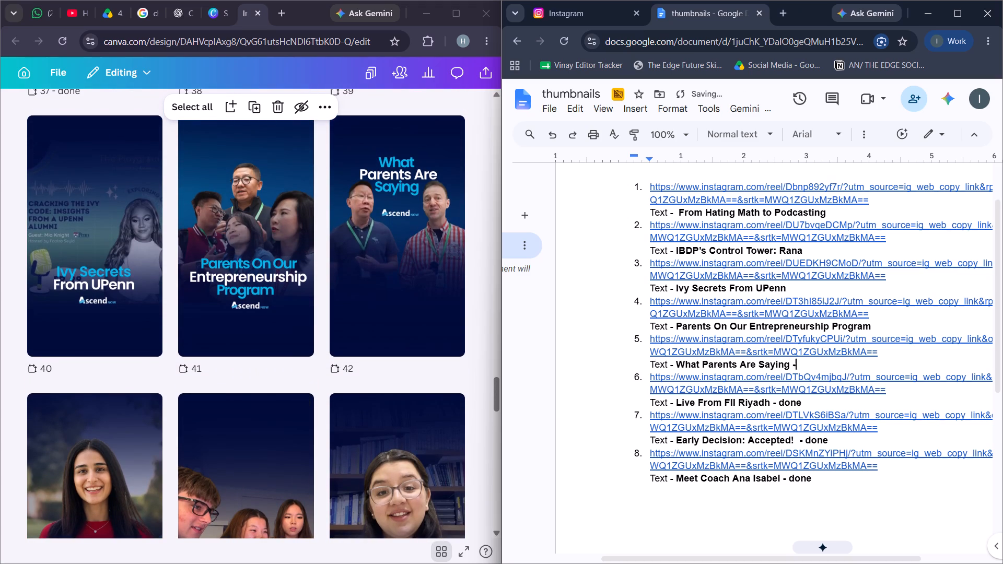
pyautogui.press('space')
pyautogui.write('done')
# Append "- done" to the text line of item 4, "Parents On Our Entrepreneurship Program".
pyautogui.click(887, 327)
pyautogui.press('space')
pyautogui.write('- done')
pyautogui.press('space')
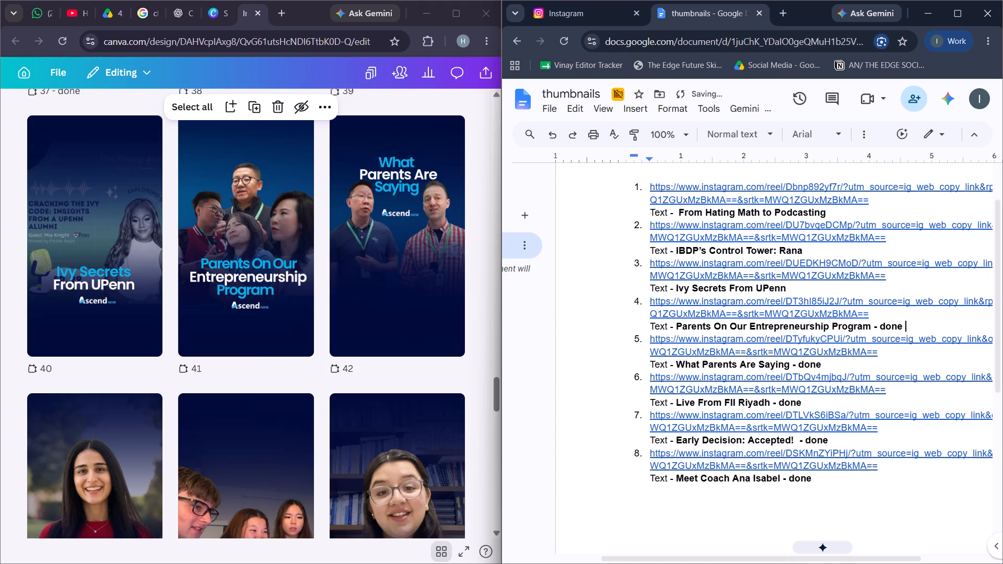
# Append "- done" to the text line of item 3, "Ivy Secrets From UPenn".
pyautogui.click(798, 287)
pyautogui.press('space')
pyautogui.write('- done')
pyautogui.press('space')
# Check the earlier design pages for the thumbnails matching items 1 and 2 of the document.
pyautogui.scroll(3, 507, 312)
pyautogui.scroll(6, 335, 295)
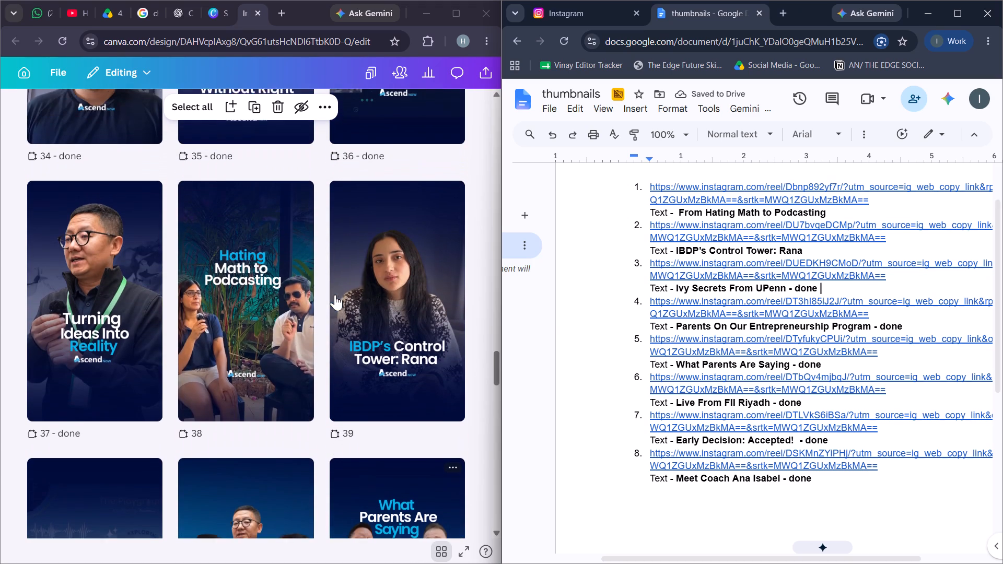
pyautogui.scroll(1, 335, 295)
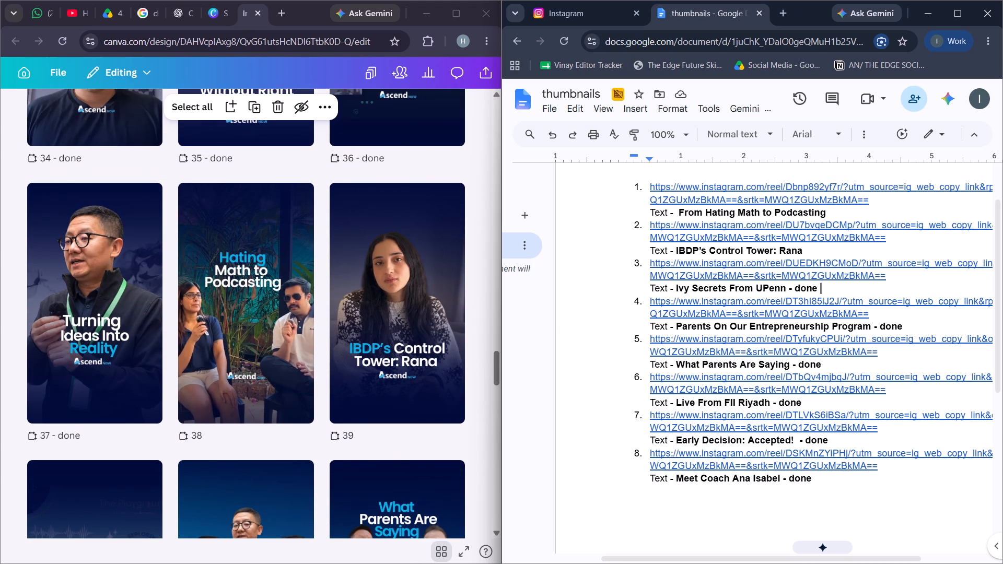
# Append "- done" to the text line of item 2, "IBDP's Control Tower: Rana".
pyautogui.click(806, 250)
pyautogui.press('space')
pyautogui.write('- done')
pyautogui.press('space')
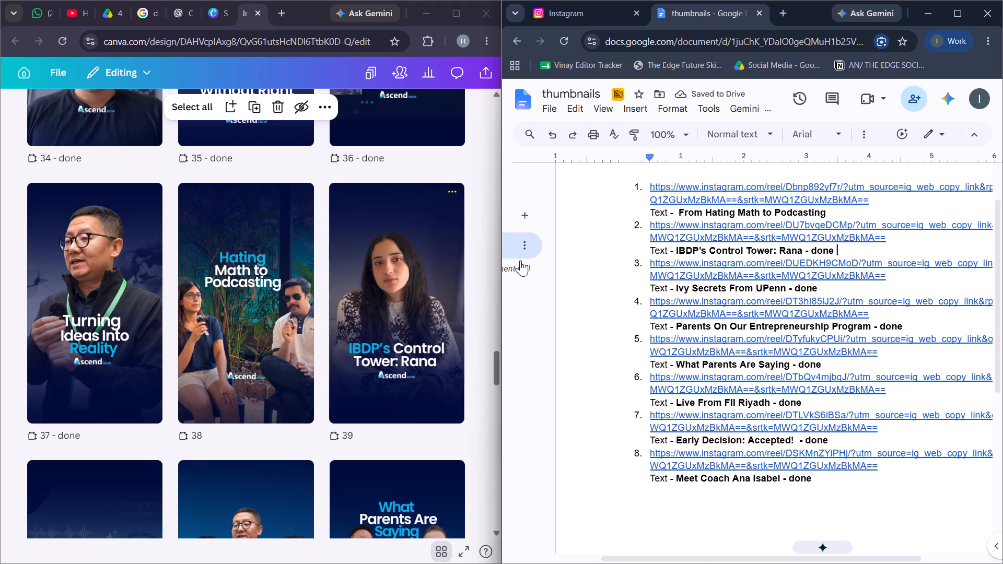
# Open item 1's reel link and compare the reel with the "Hating Math to Podcasting" thumbnail on design page 38.
pyautogui.click(252, 308)
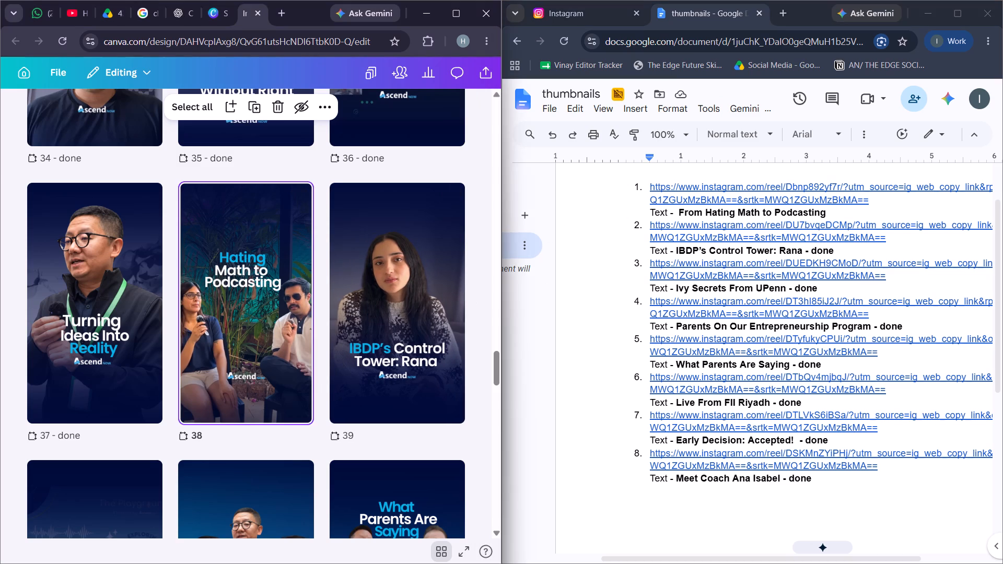
pyautogui.click(748, 196)
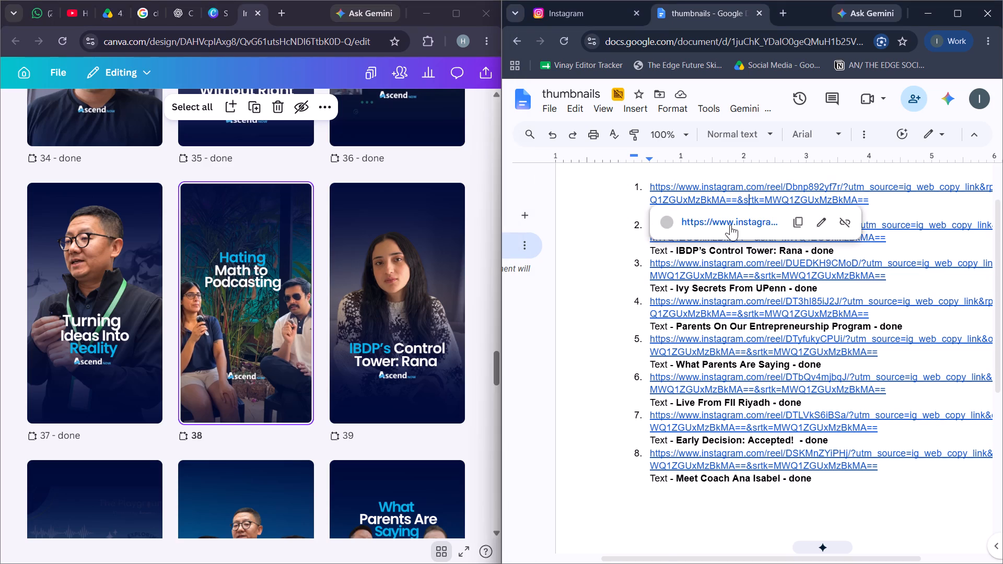
pyautogui.click(729, 226)
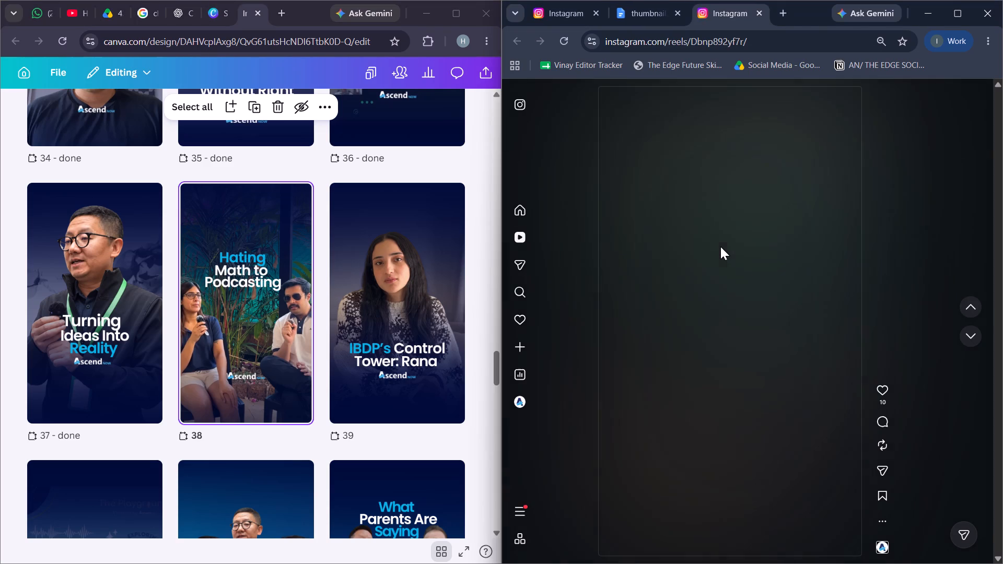
pyautogui.click(710, 289)
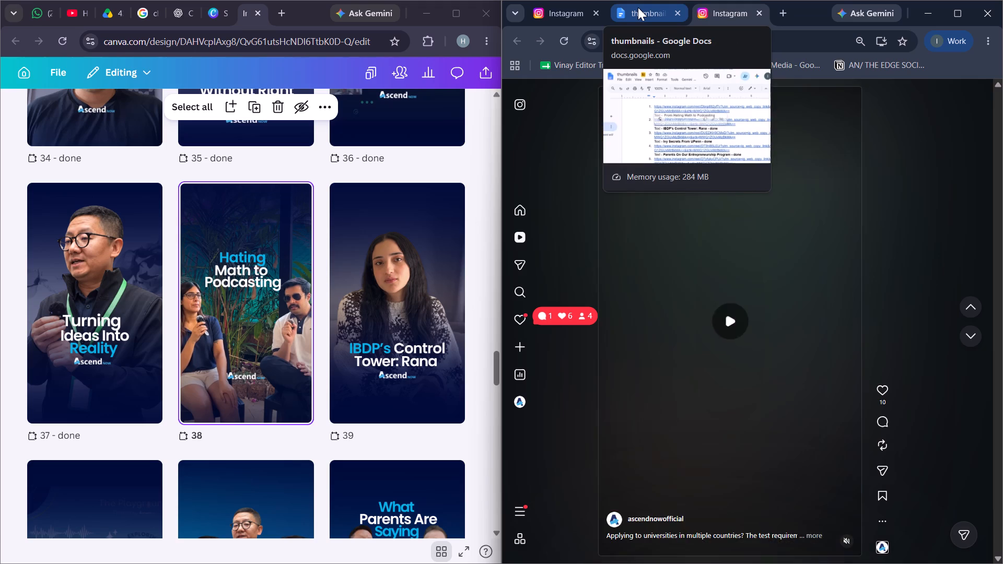
pyautogui.click(639, 13)
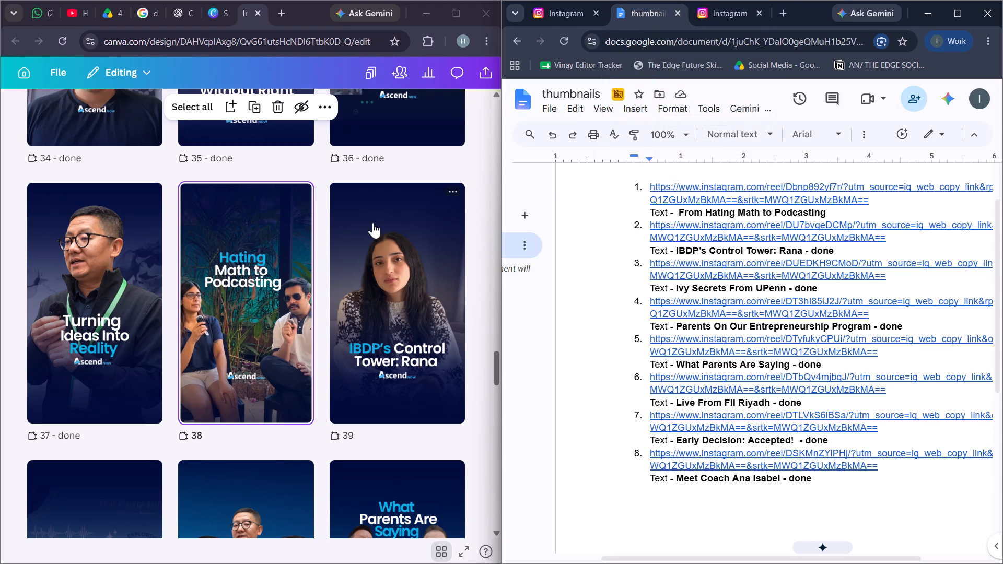
# Look through the other design pages for a thumbnail that matches the reel linked in item 1.
pyautogui.scroll(6, 296, 264)
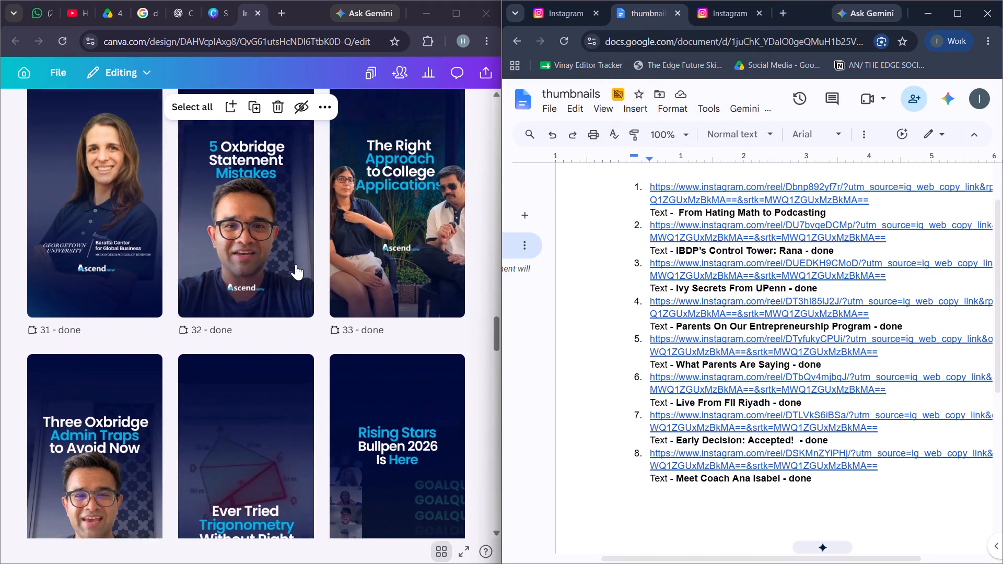
pyautogui.scroll(7, 296, 264)
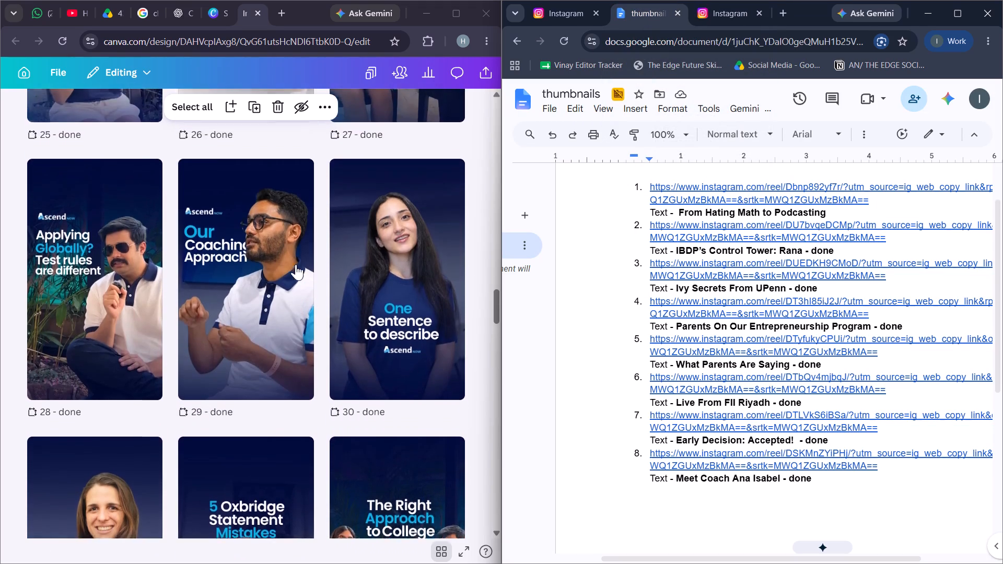
pyautogui.scroll(5, 296, 264)
pyautogui.scroll(-2, 296, 264)
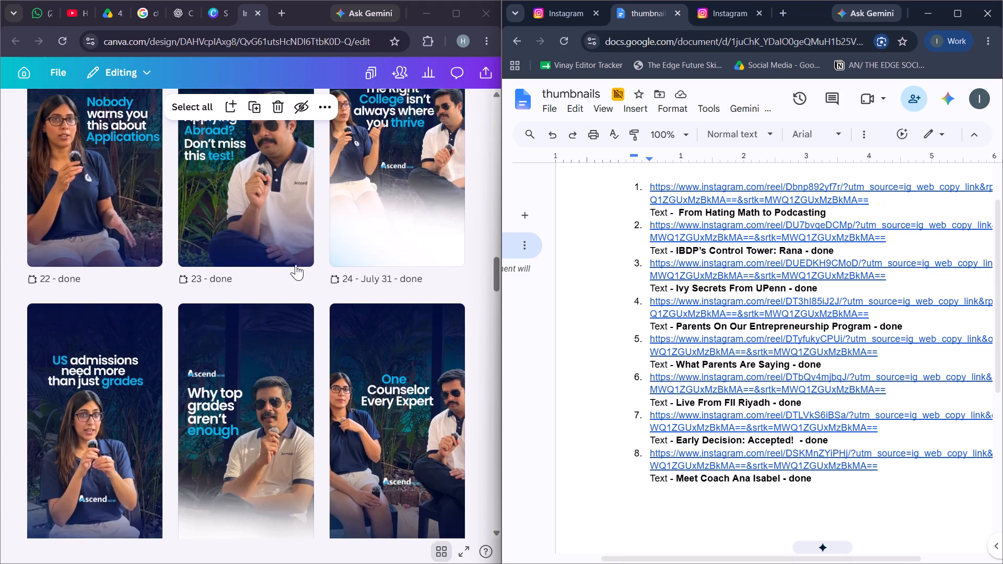
pyautogui.scroll(-5, 296, 264)
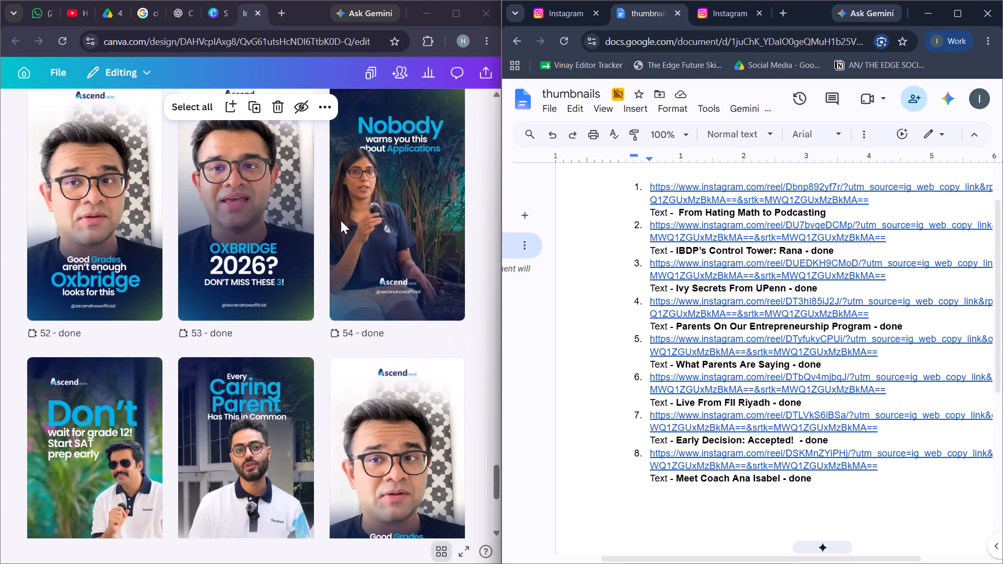
# Find the "From hating math" reel on the ascendnowofficial Instagram profile and copy its link.
pyautogui.click(556, 15)
pyautogui.scroll(-1, 758, 228)
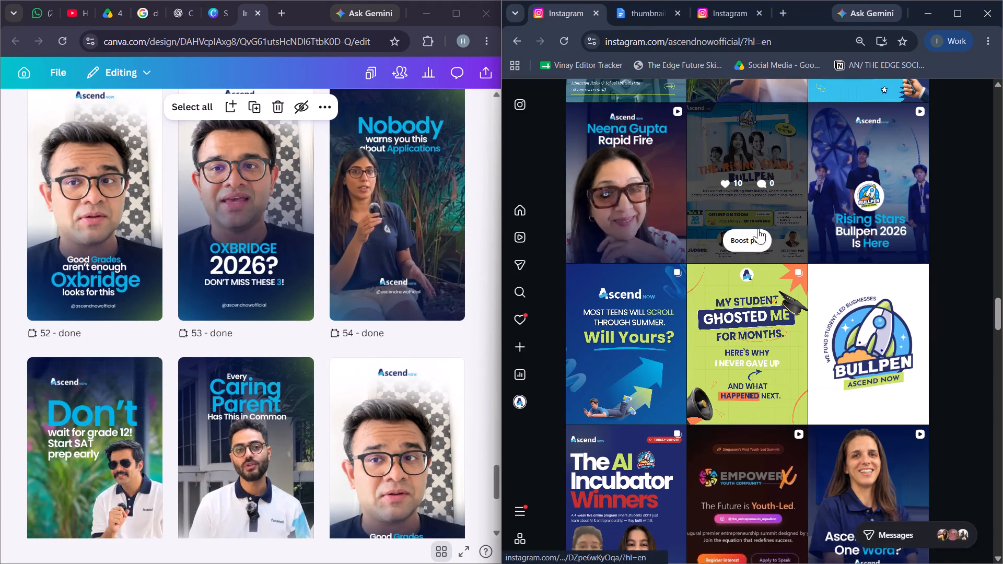
pyautogui.scroll(-1, 758, 228)
pyautogui.click(757, 372)
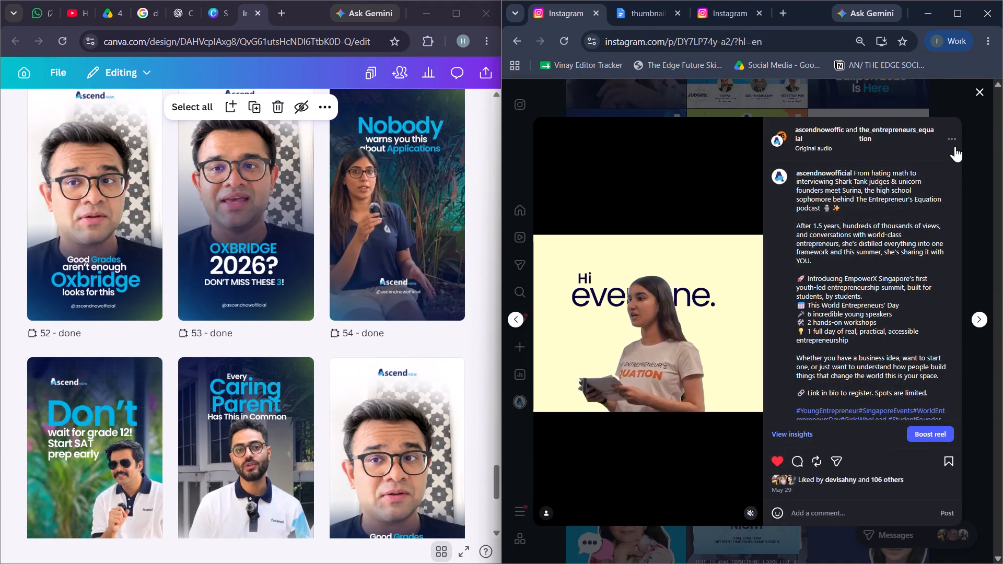
pyautogui.click(952, 144)
pyautogui.click(754, 361)
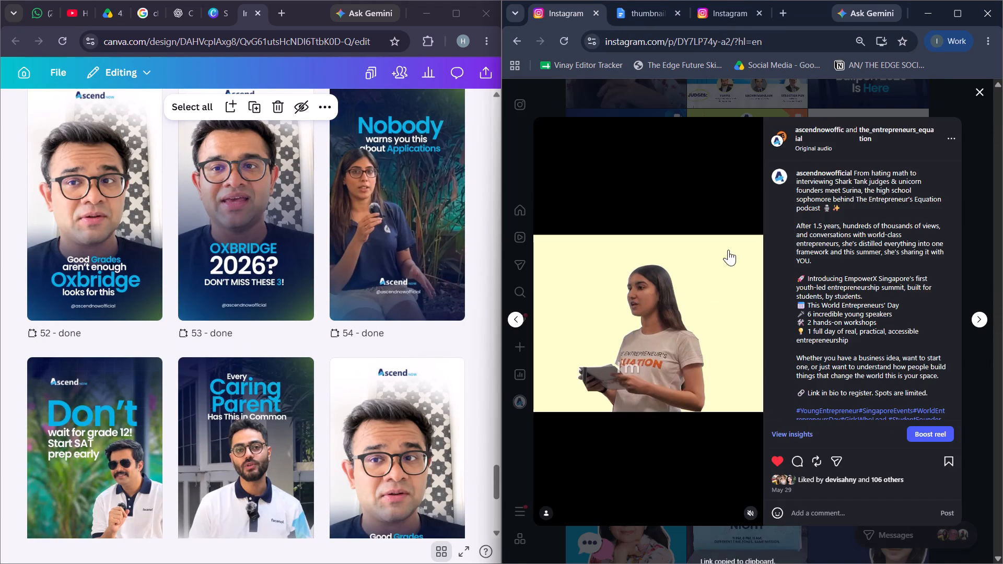
# Replace item 1's link in the thumbnails document with the copied reel link as a live hyperlink, keeping the text line directly below it.
pyautogui.click(617, 13)
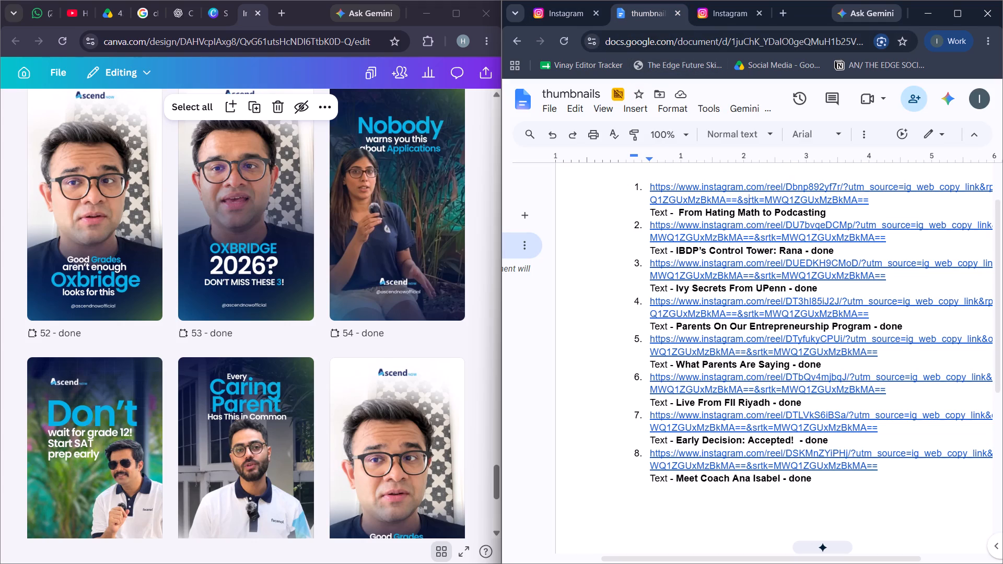
pyautogui.moveTo(870, 196); pyautogui.dragTo(650, 185)
pyautogui.hotkey('ctrl', 'v')
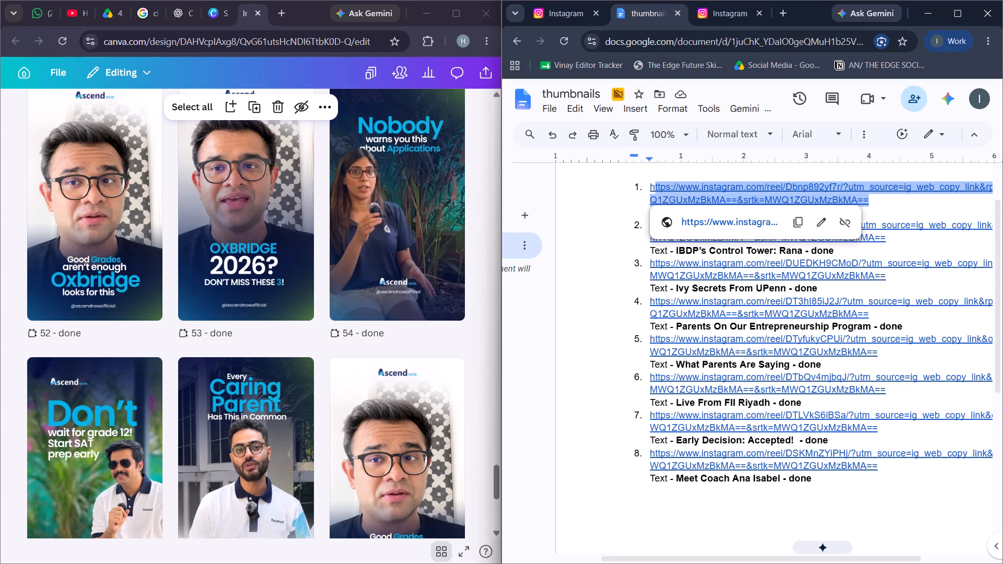
pyautogui.press('Return')
pyautogui.press('BackSpace')
pyautogui.press('BackSpace')
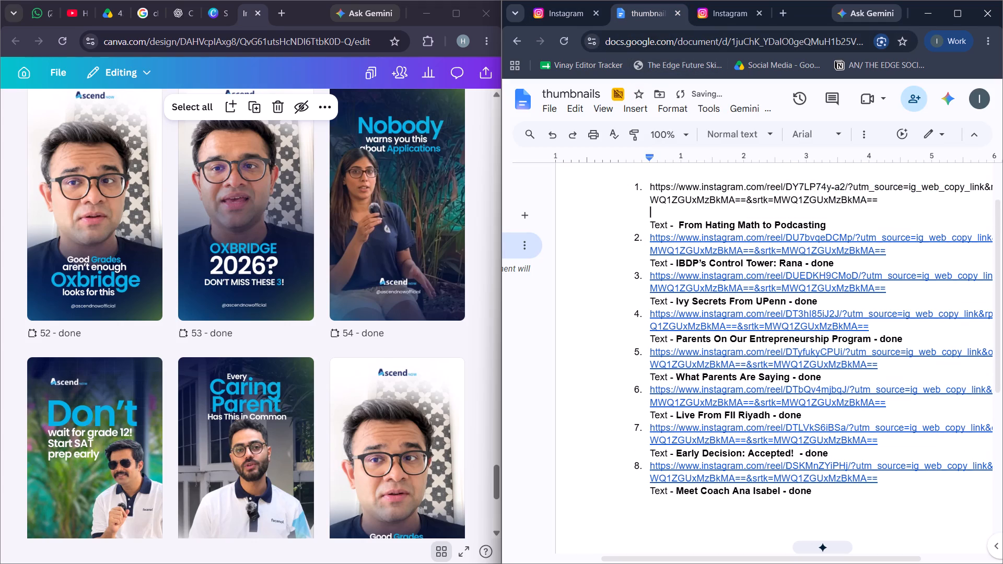
pyautogui.press('BackSpace')
pyautogui.press('BackSpace')
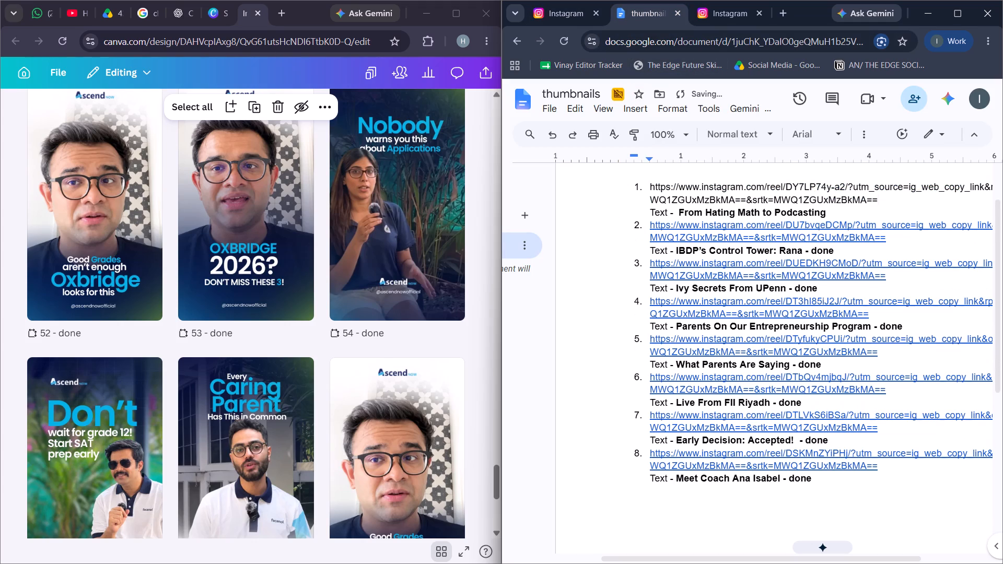
pyautogui.press('Return')
pyautogui.click(650, 226)
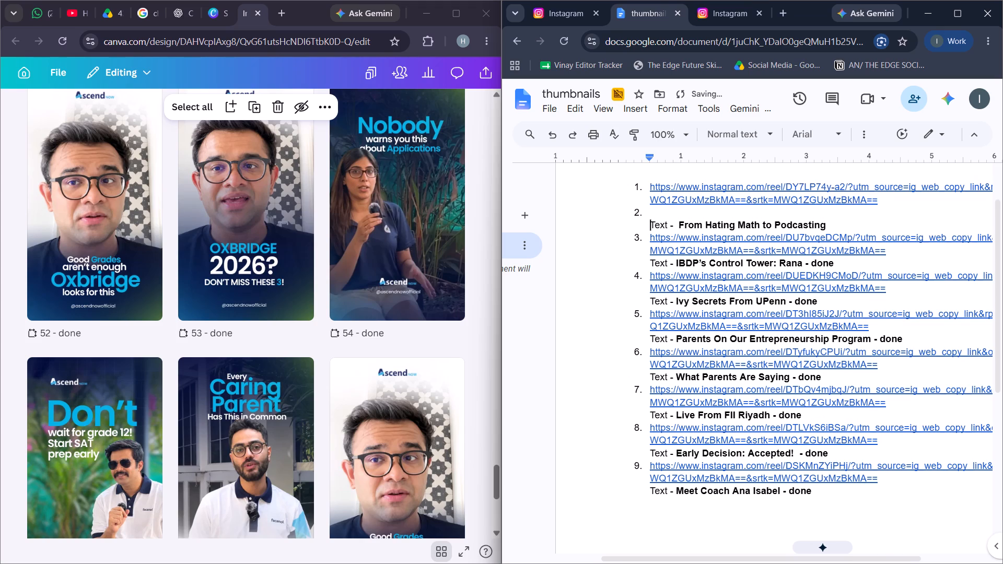
pyautogui.press('BackSpace')
pyautogui.press('BackSpace')
pyautogui.press('BackSpace')
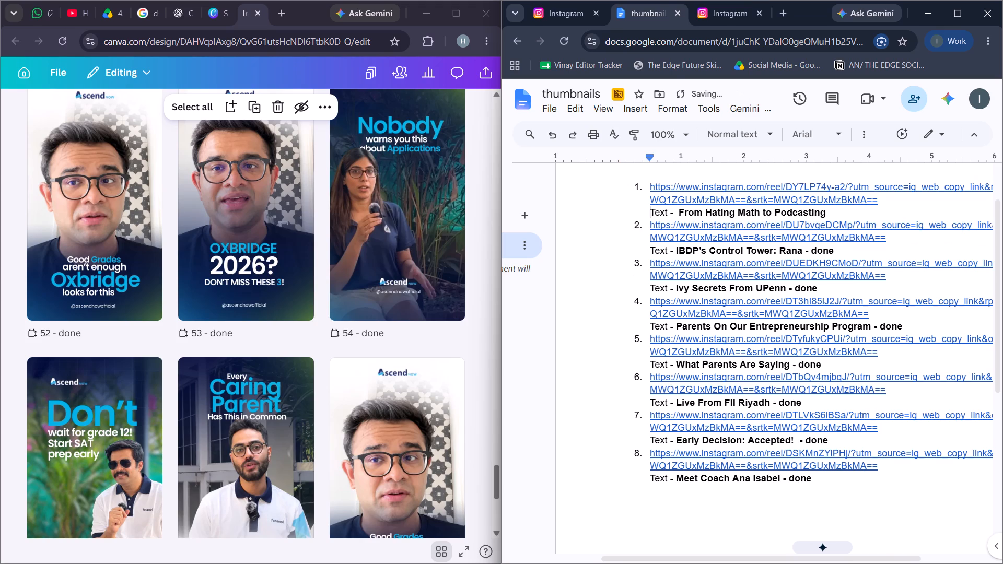
# Open item 1's new link to check that it leads to the "From hating math" reel on Instagram.
pyautogui.click(712, 189)
pyautogui.click(716, 216)
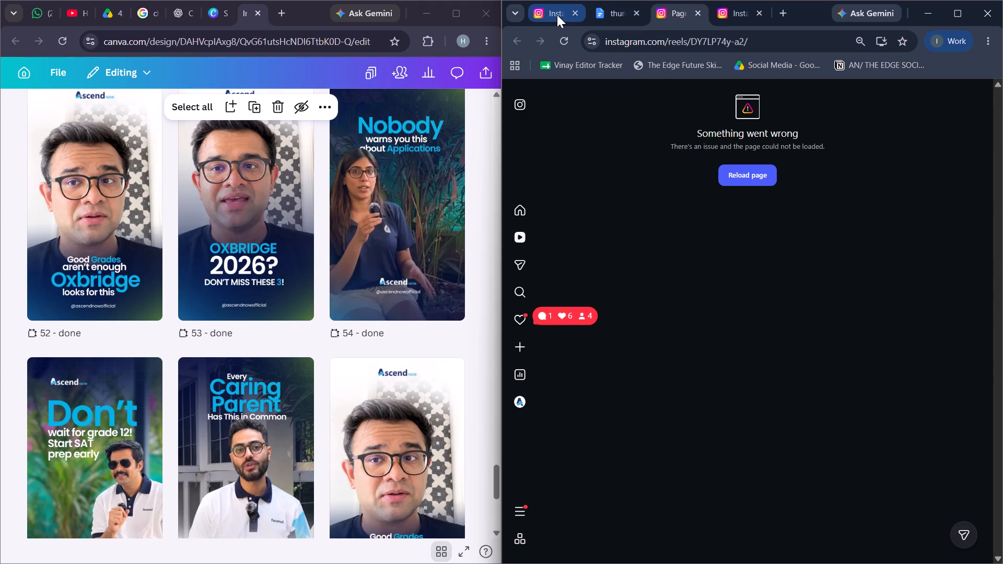
pyautogui.click(699, 14)
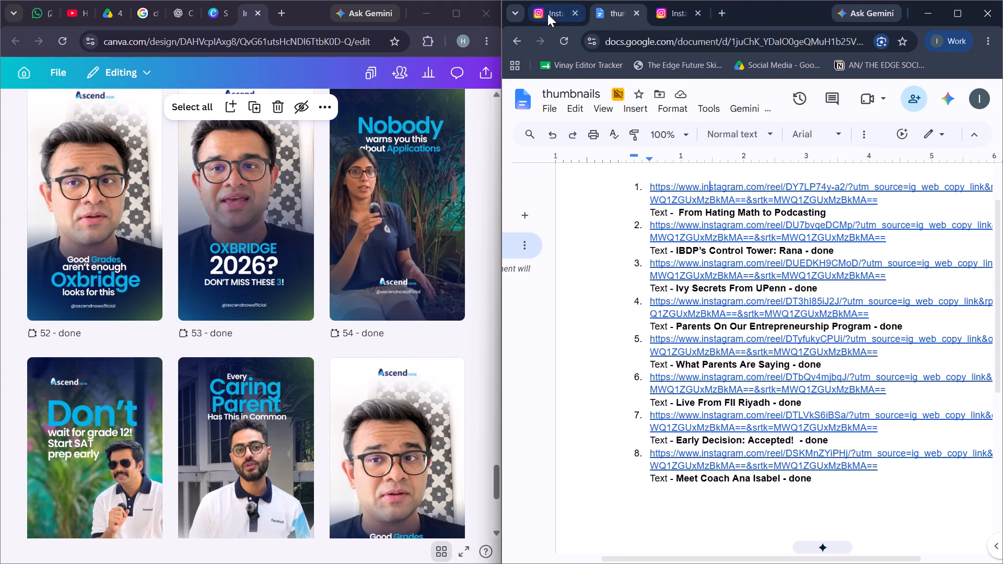
pyautogui.click(741, 209)
pyautogui.click(753, 182)
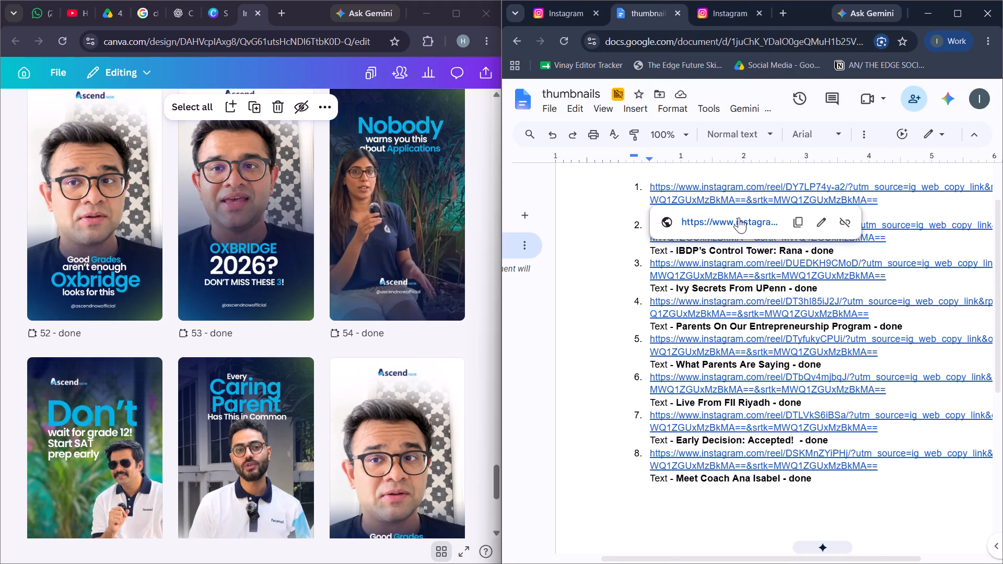
pyautogui.click(739, 217)
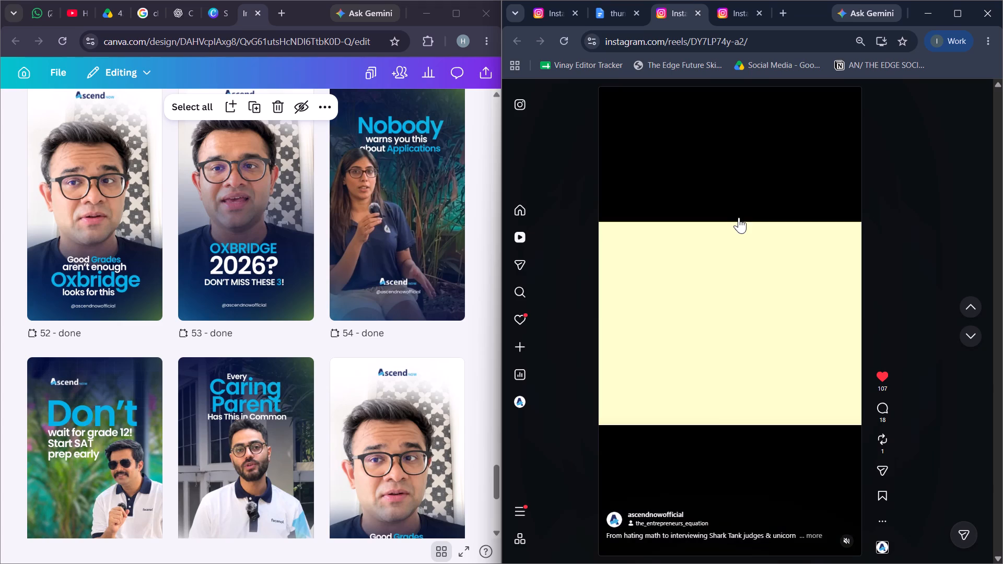
pyautogui.click(551, 12)
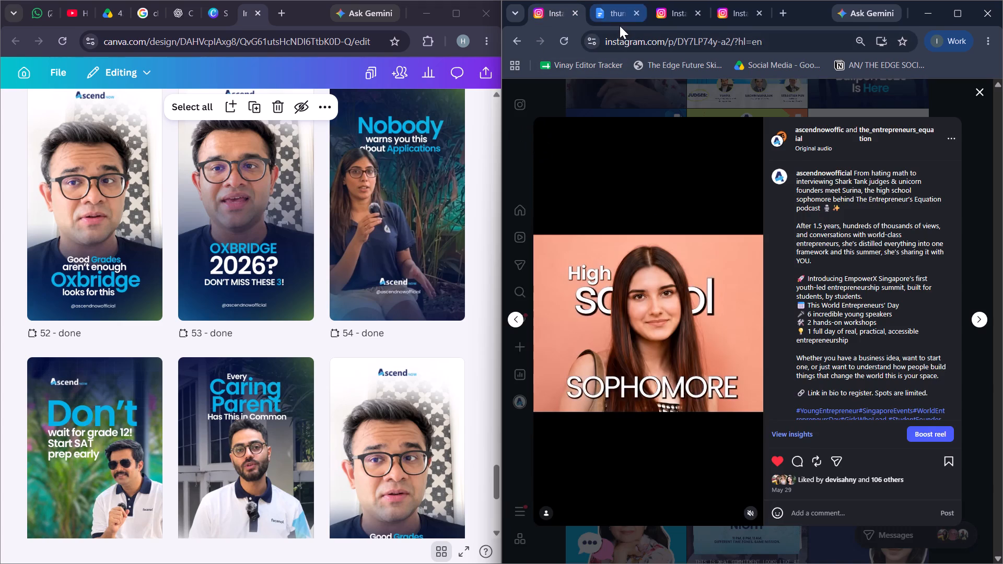
# Select item 1's link and its text line, "From Hating Math to Podcasting", in the thumbnails document.
pyautogui.click(619, 26)
pyautogui.moveTo(827, 211); pyautogui.dragTo(657, 187)
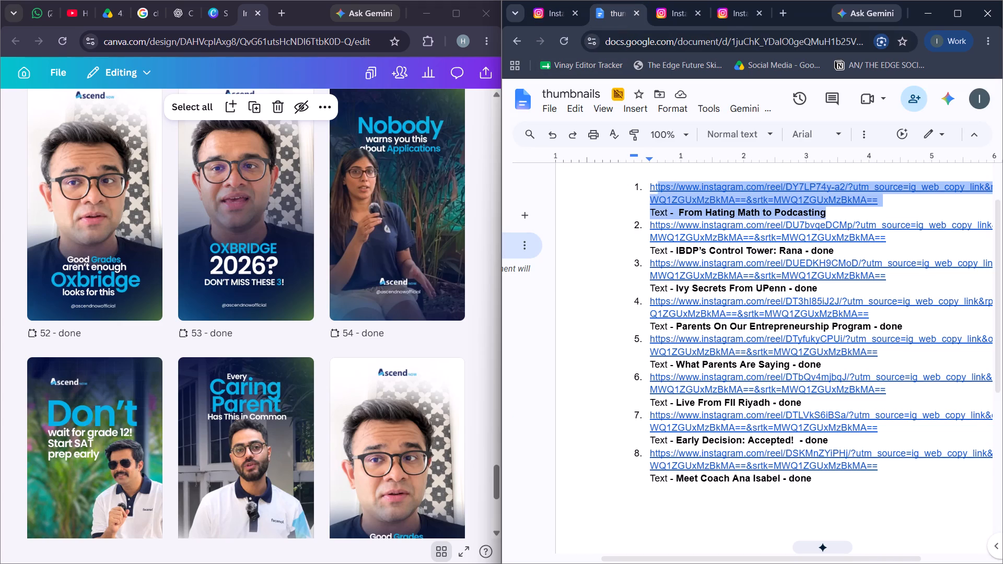
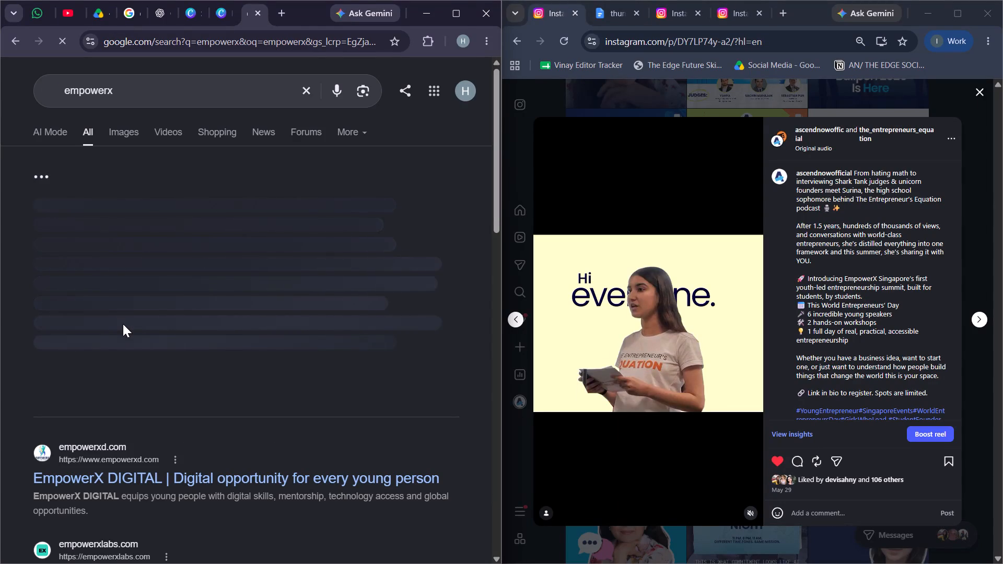
pyautogui.moveTo(130, 86); pyautogui.dragTo(62, 87)
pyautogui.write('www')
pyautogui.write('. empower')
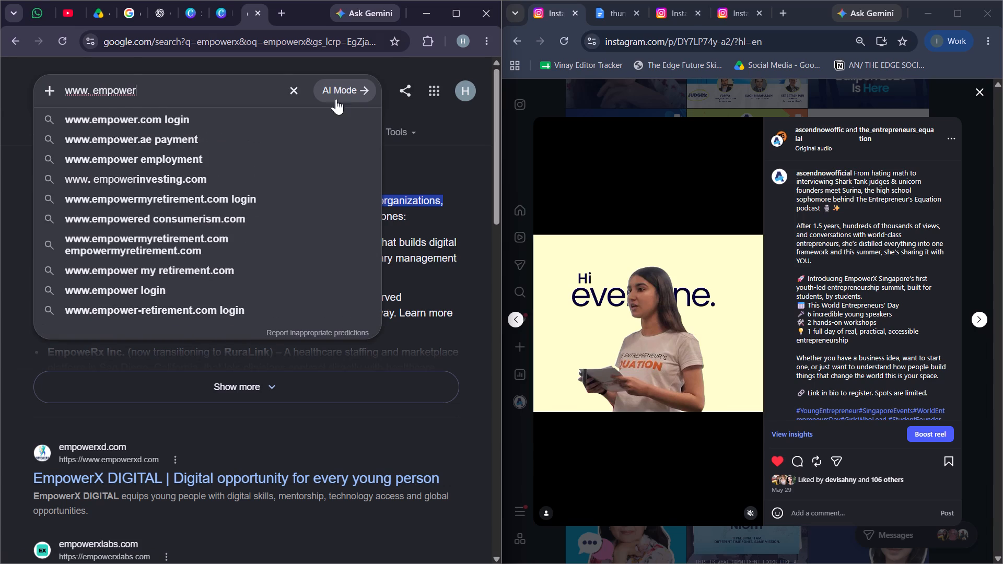
pyautogui.scroll(-1, 821, 333)
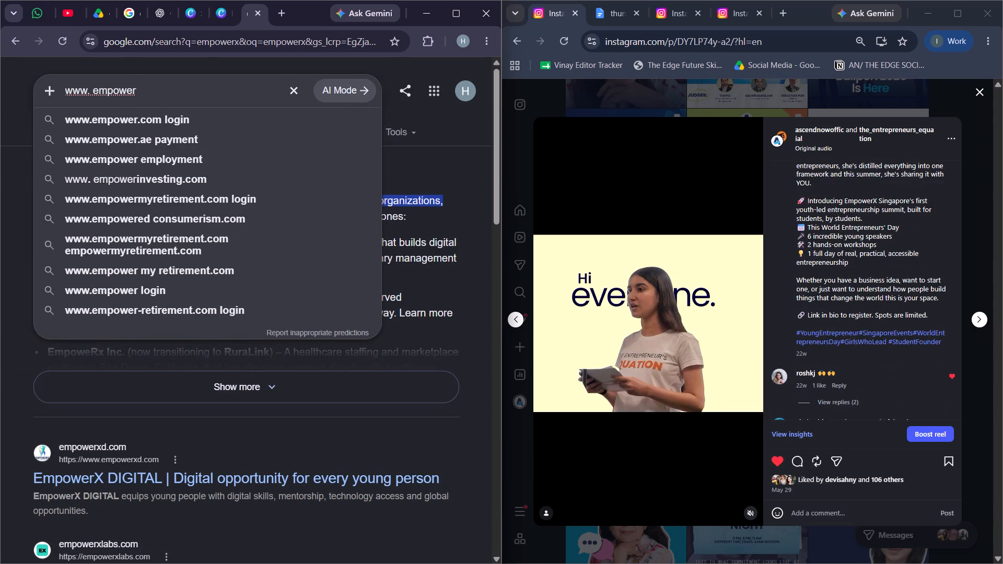
pyautogui.scroll(-1, 821, 333)
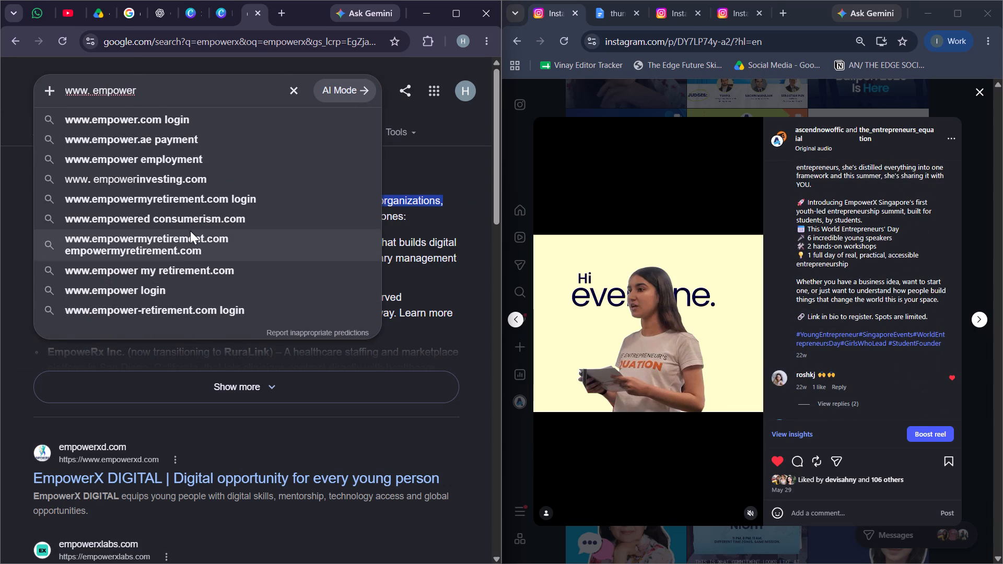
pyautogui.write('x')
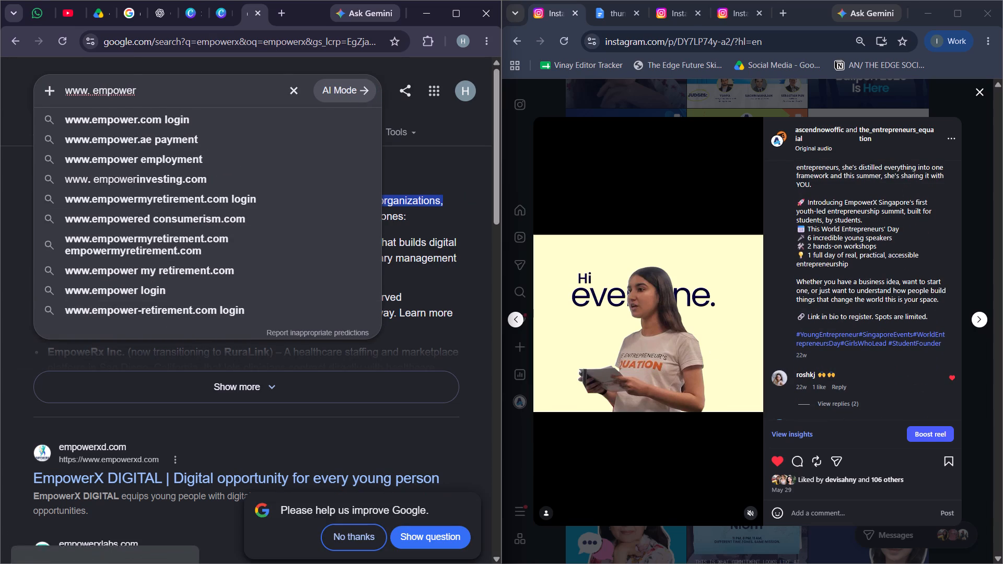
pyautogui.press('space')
pyautogui.click(158, 89)
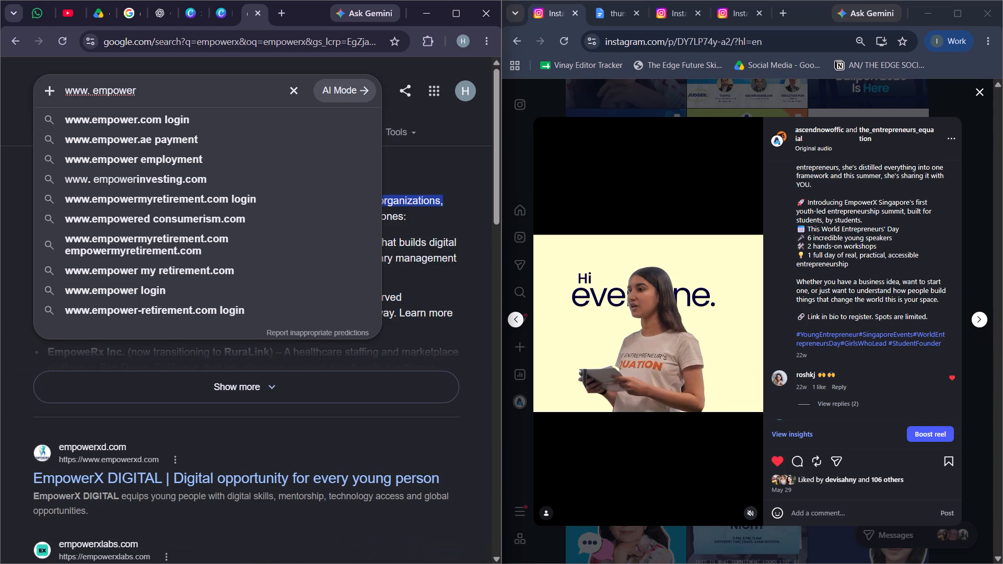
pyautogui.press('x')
pyautogui.press('Return')
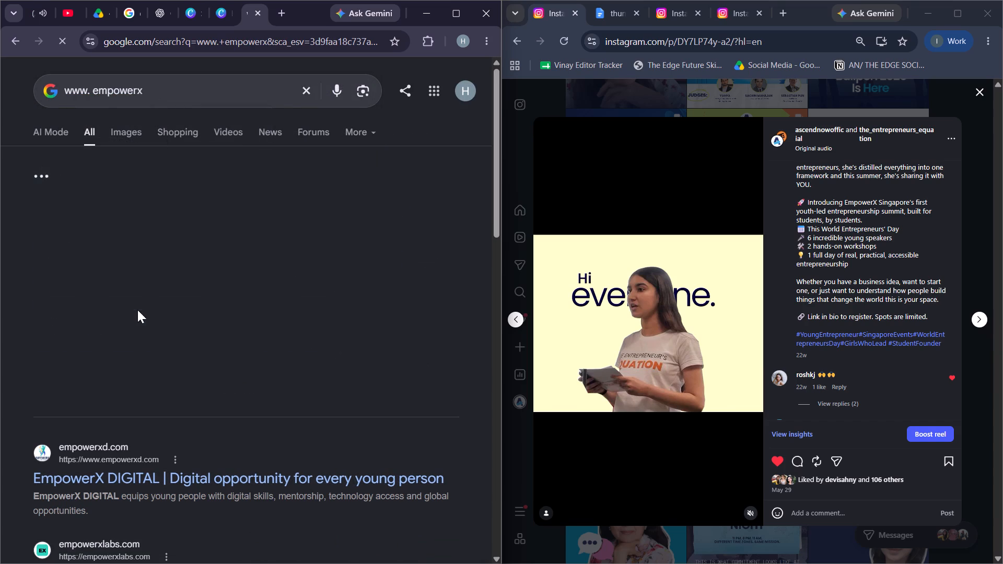
pyautogui.scroll(-2, 137, 310)
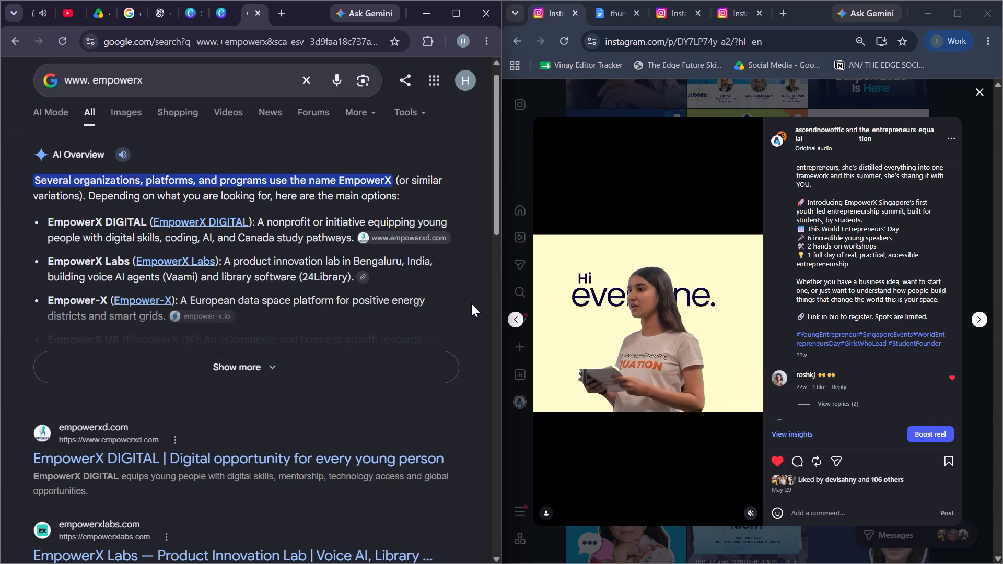
# Check the reel collaborator's profile, the_entrepreneurs_equation, and read the full caption of the From Hating Math to Podcasting reel.
pyautogui.click(893, 134)
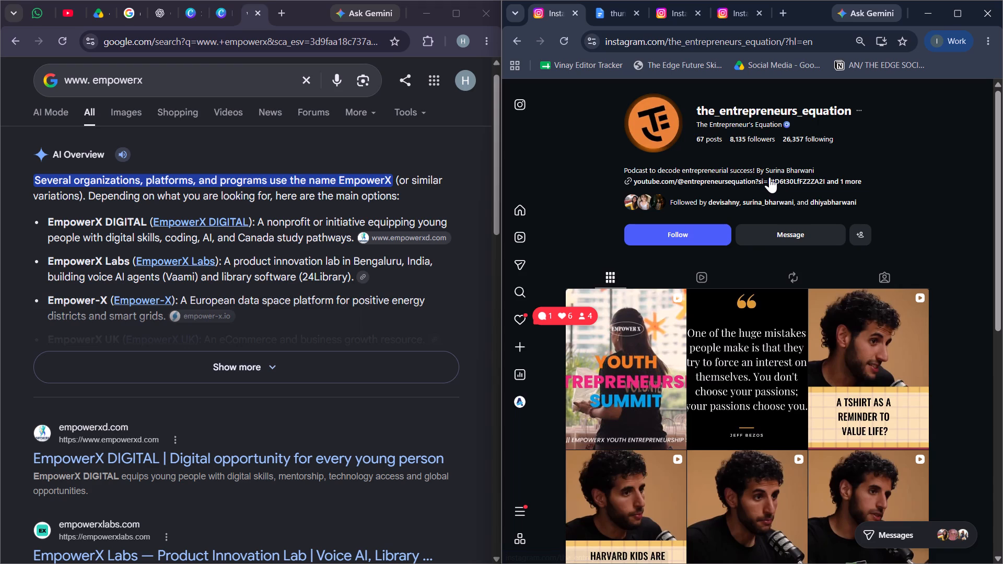
pyautogui.click(686, 7)
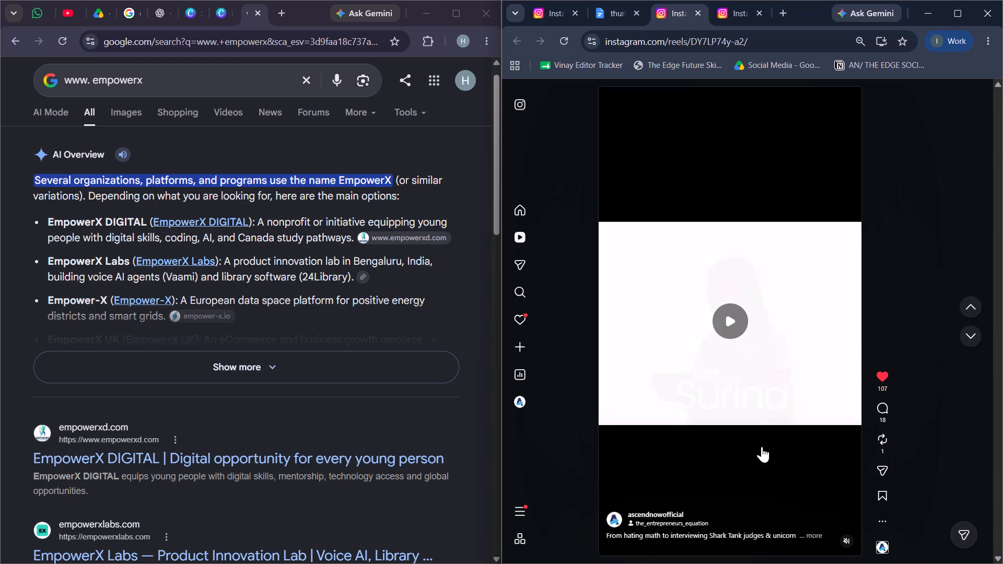
pyautogui.click(719, 401)
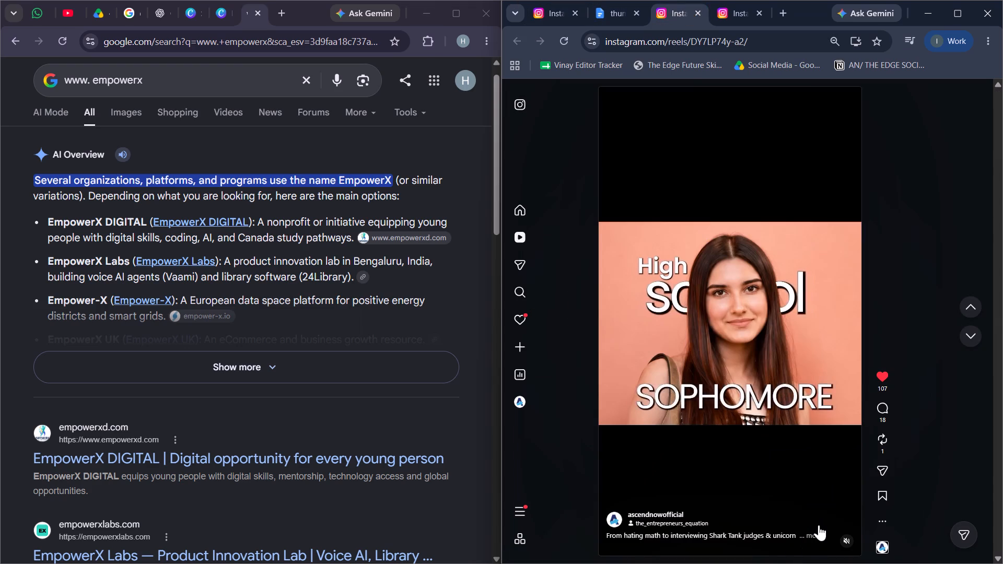
pyautogui.click(819, 530)
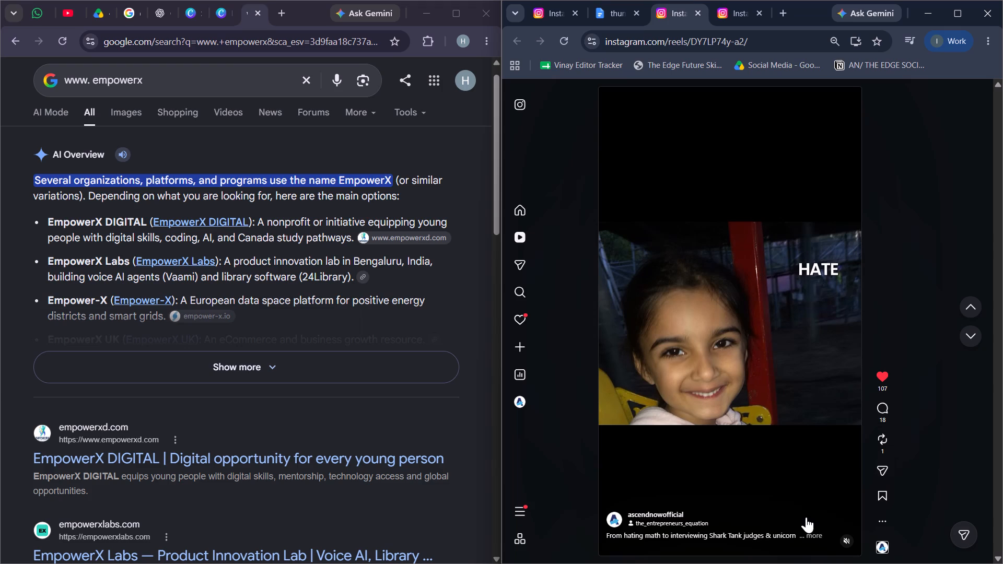
pyautogui.click(812, 538)
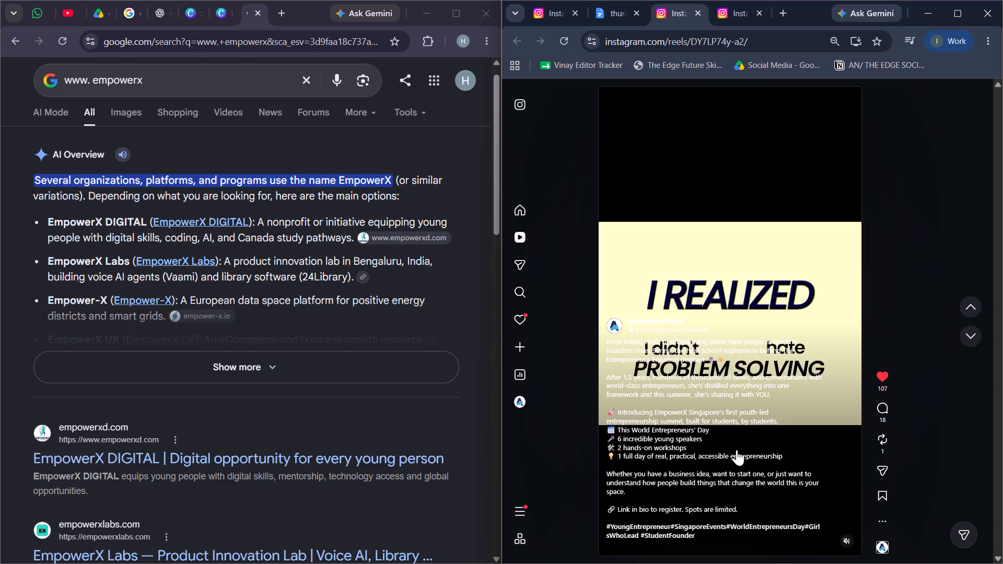
pyautogui.click(762, 245)
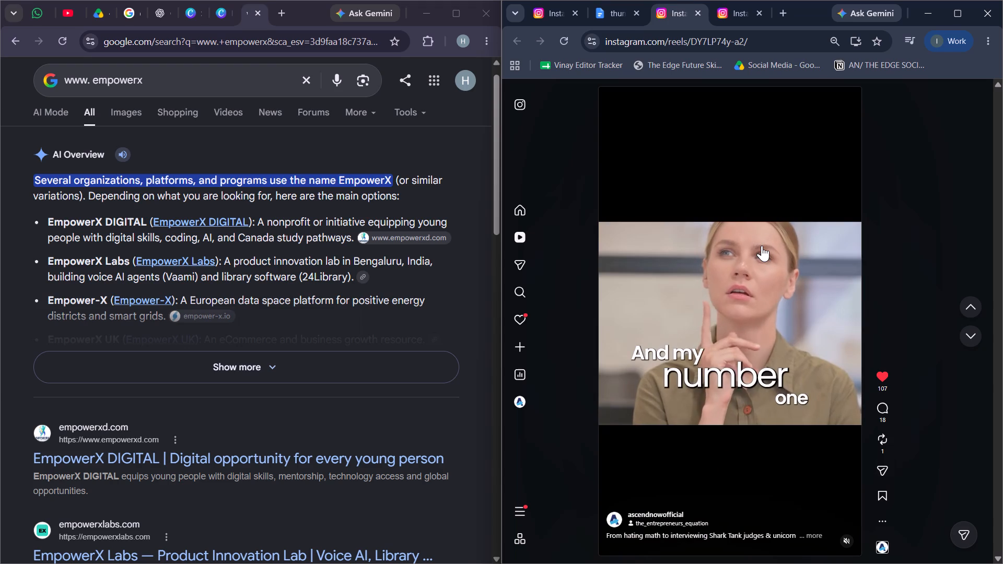
# Take a cropped screenshot of the profile picture on the_entrepreneurs_equation's Instagram page.
pyautogui.click(736, 11)
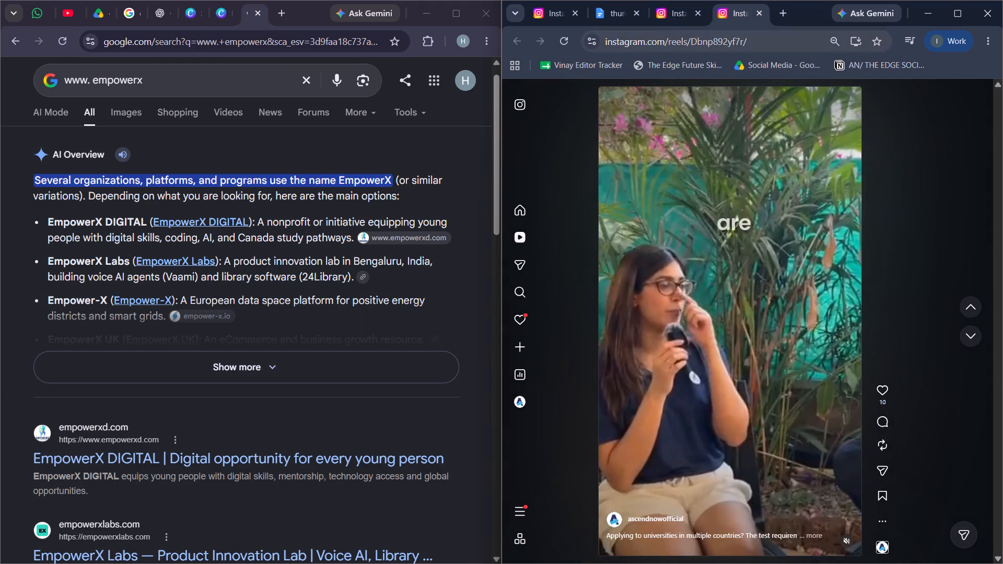
pyautogui.click(658, 16)
pyautogui.click(542, 19)
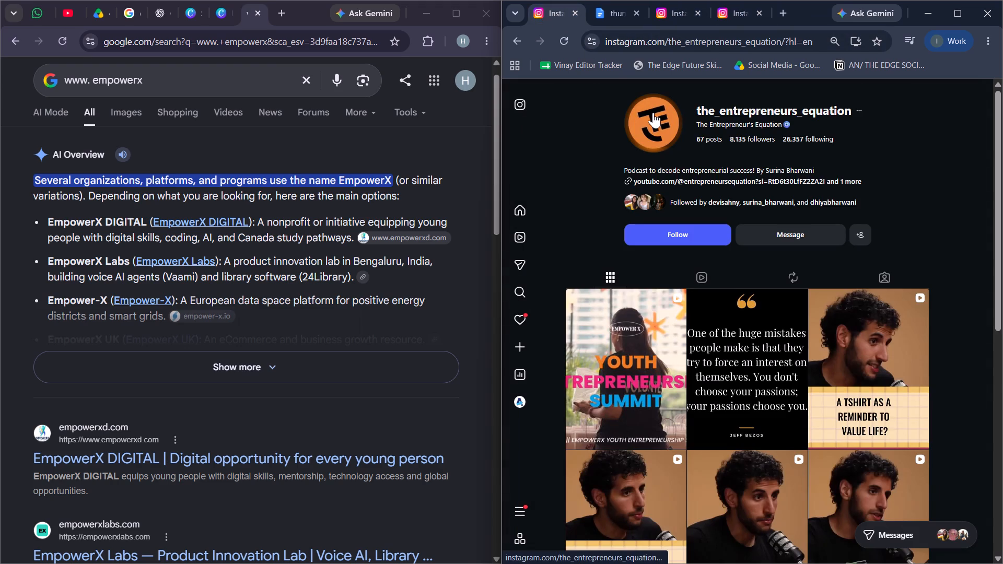
pyautogui.press('Print')
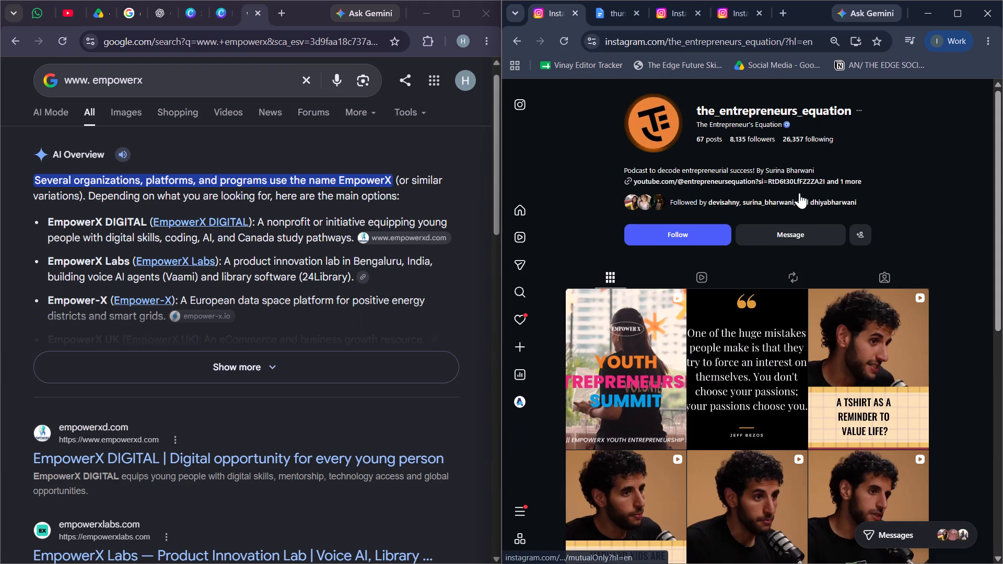
pyautogui.moveTo(615, 90); pyautogui.dragTo(637, 100)
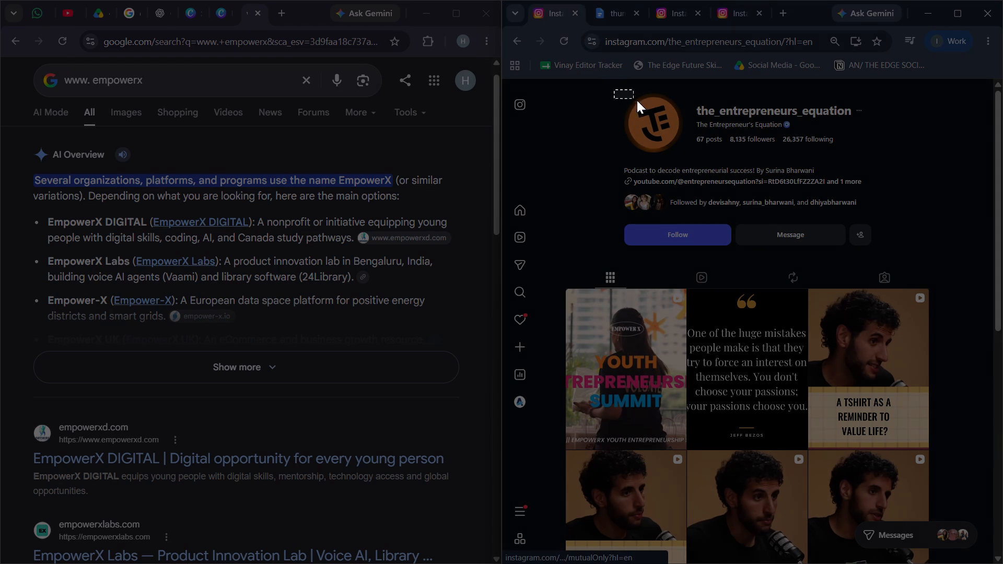
pyautogui.moveTo(637, 100); pyautogui.dragTo(693, 156)
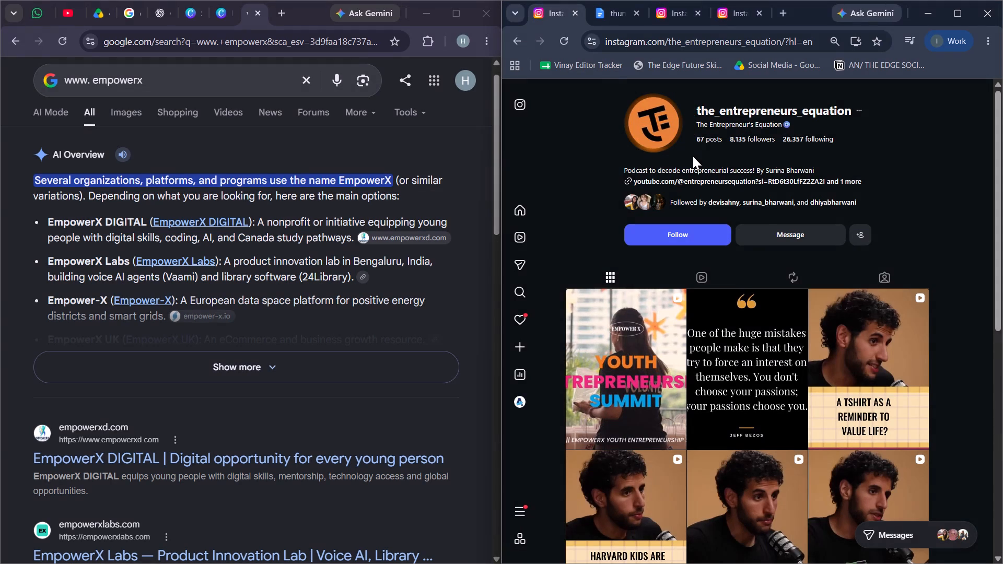
# Close the the_entrepreneurs_equation profile and the podcasting reel, and place the thumbnails document after the remaining Instagram tab.
pyautogui.hscroll(-1, 683, 154)
pyautogui.click(577, 14)
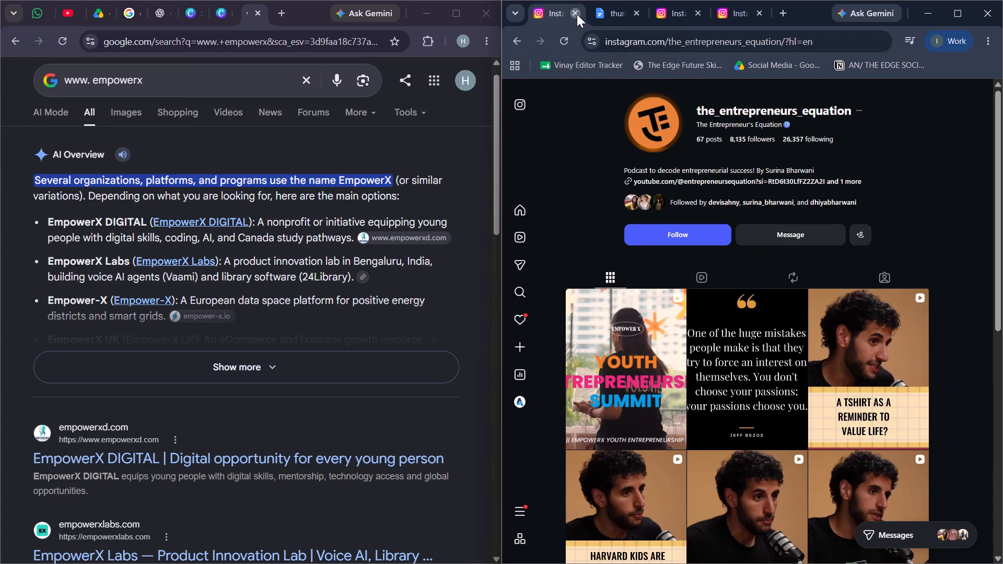
pyautogui.click(635, 14)
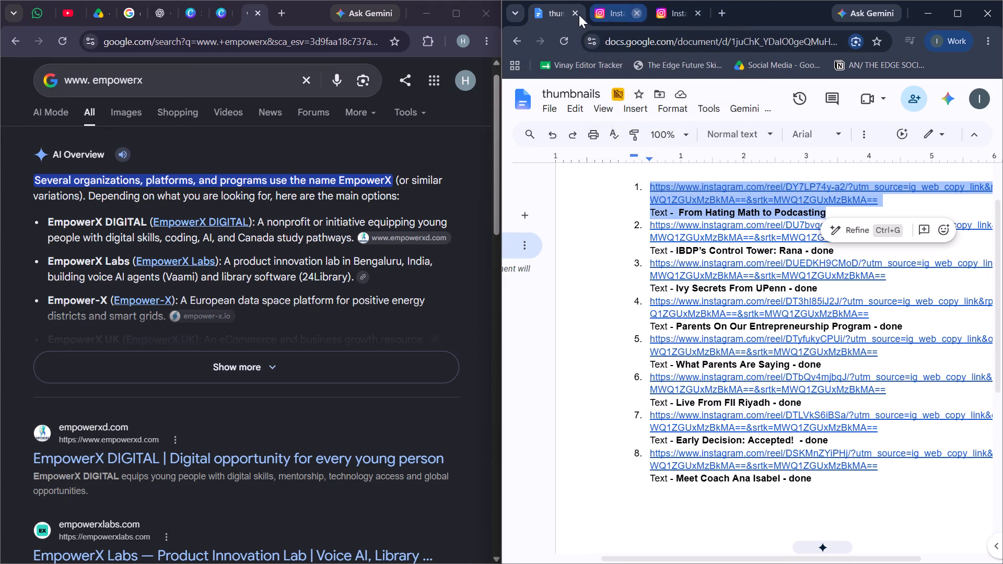
pyautogui.moveTo(551, 11); pyautogui.dragTo(624, 15)
# Open the ascendnowofficial profile page on Instagram.
pyautogui.click(569, 17)
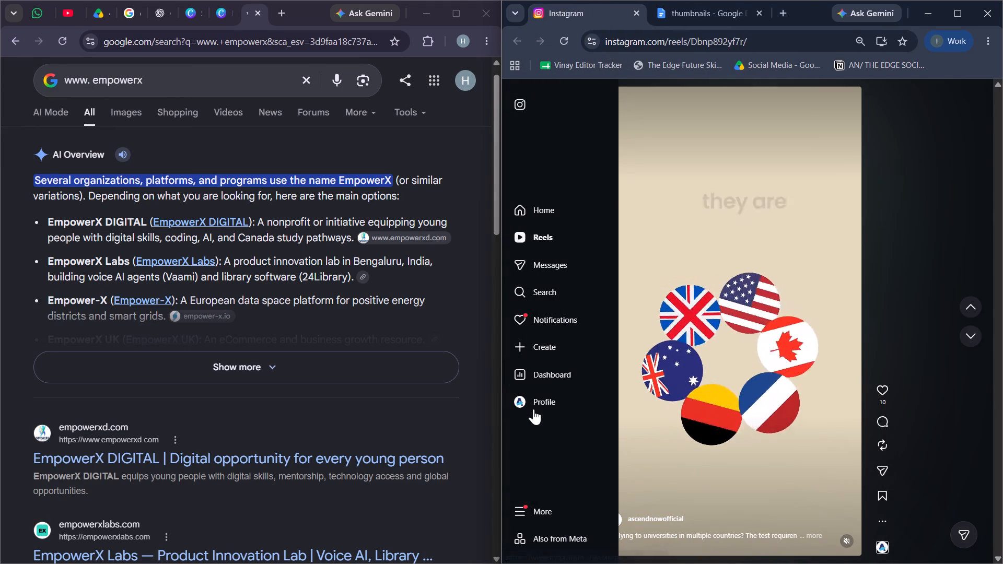
pyautogui.click(537, 403)
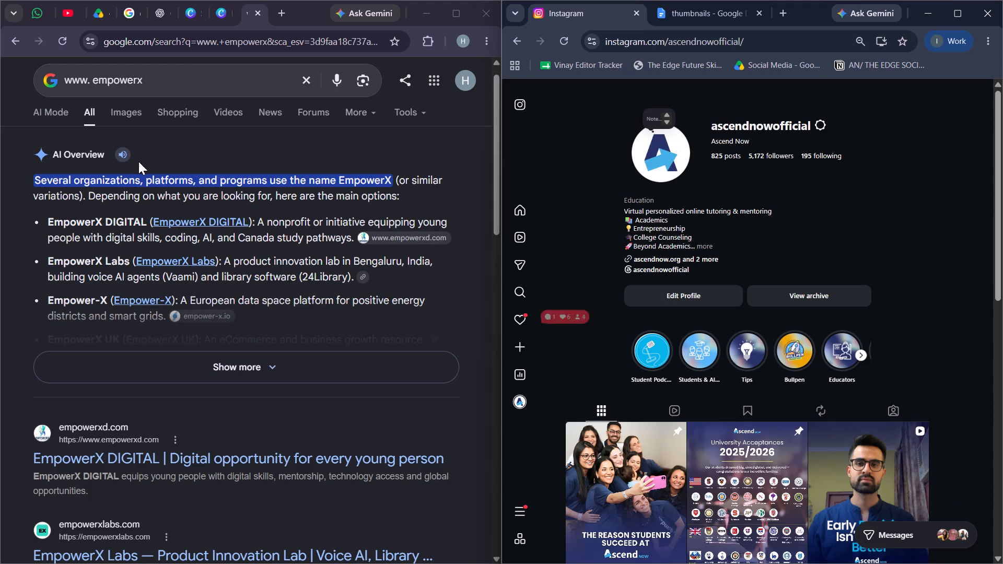
# Return to the Canva thumbnail design and open the page options of page 38, "Hating Math to Podcasting".
pyautogui.click(11, 48)
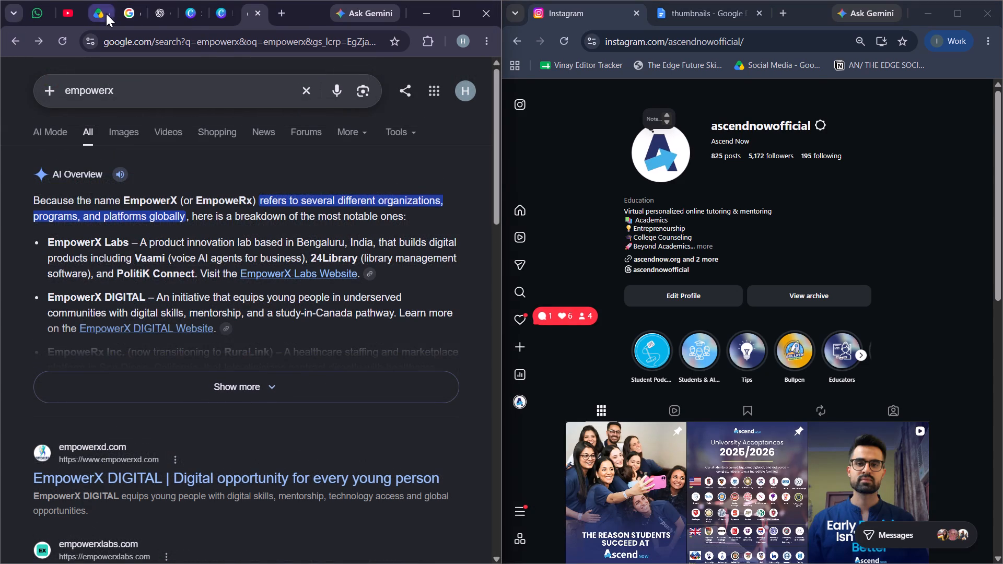
pyautogui.click(189, 22)
pyautogui.click(215, 18)
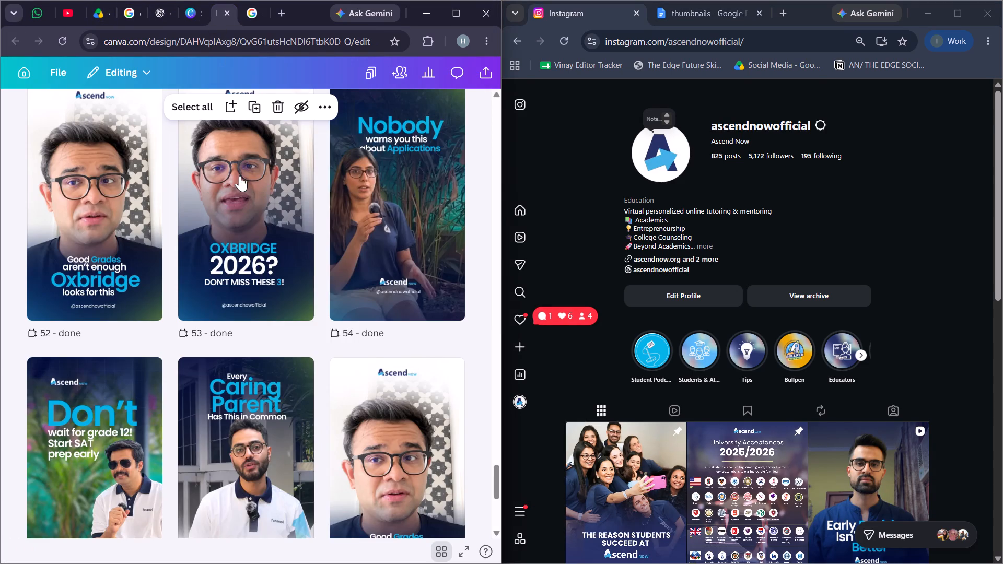
pyautogui.scroll(7, 240, 185)
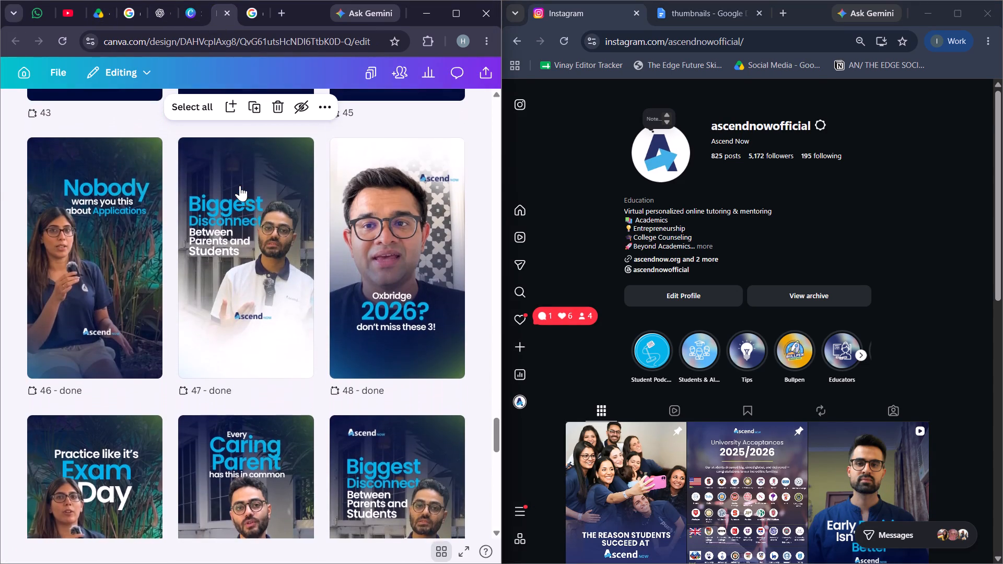
pyautogui.scroll(9, 240, 185)
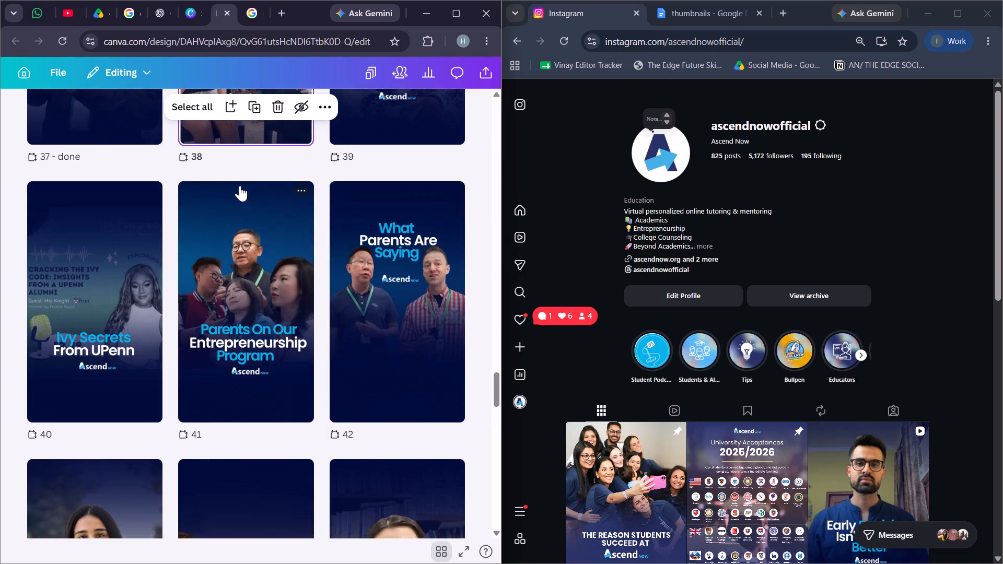
pyautogui.scroll(1, 240, 185)
pyautogui.click(304, 175)
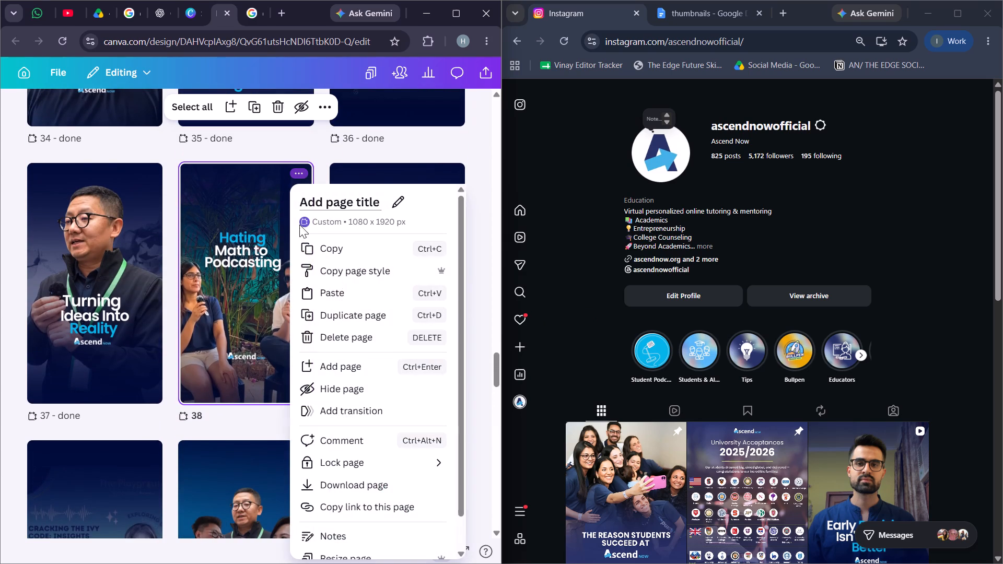
pyautogui.scroll(-4, 364, 321)
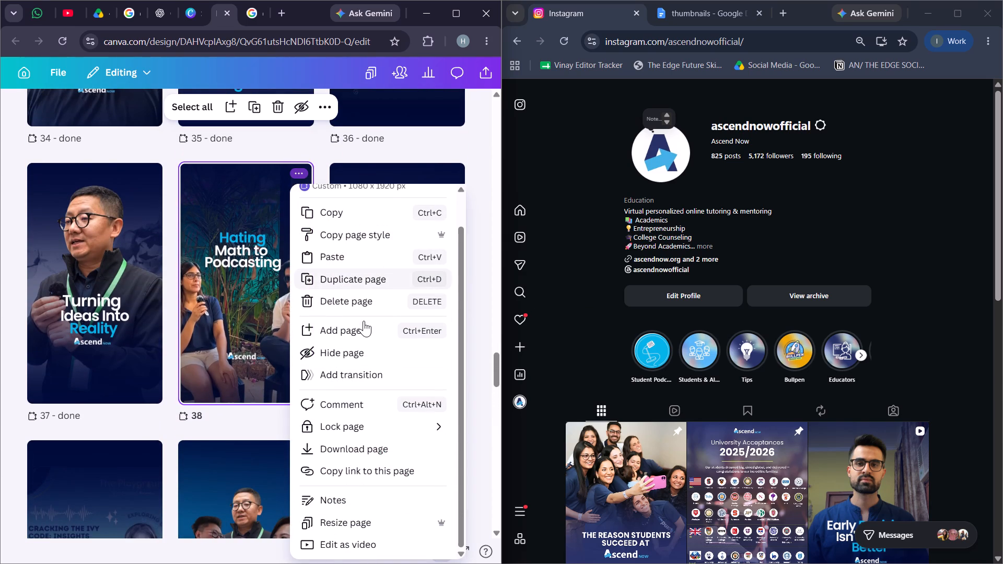
# Delete page 38, the "Hating Math to Podcasting" thumbnail, from the design.
pyautogui.scroll(2, 354, 413)
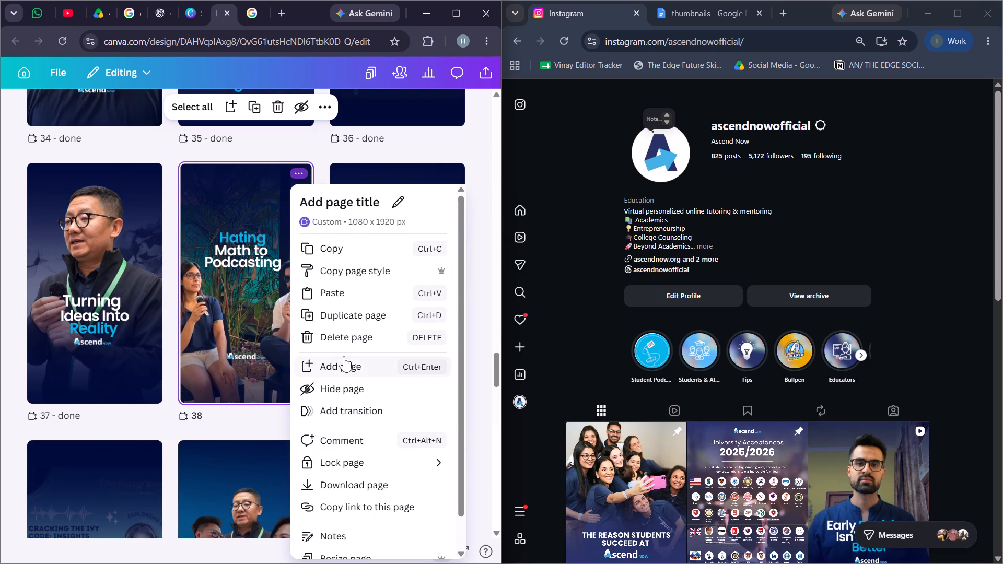
pyautogui.click(350, 344)
pyautogui.scroll(4, 231, 321)
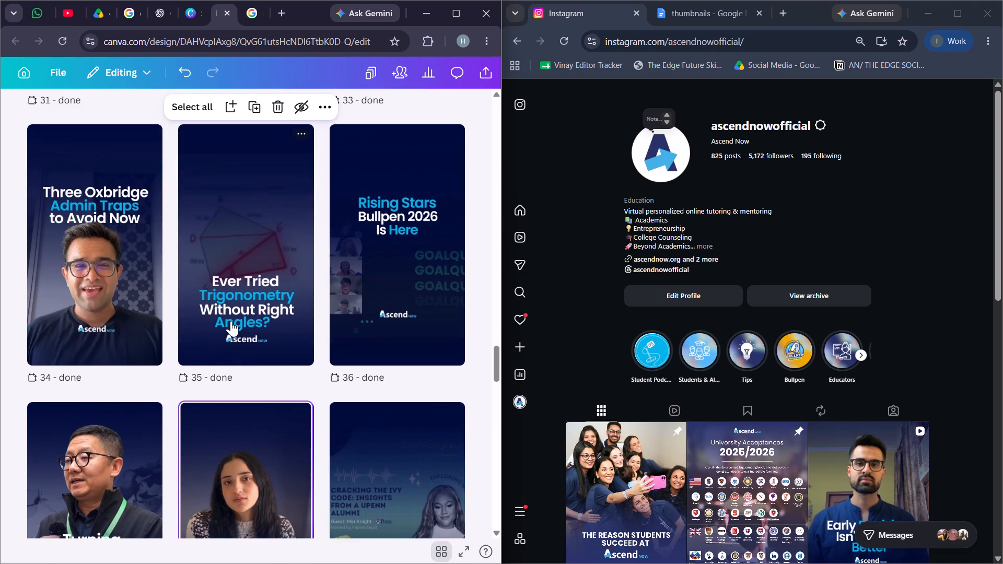
# Review the design's earlier thumbnail pages, from page 36 back to about page 10, checking their titles and done labels.
pyautogui.scroll(8, 231, 321)
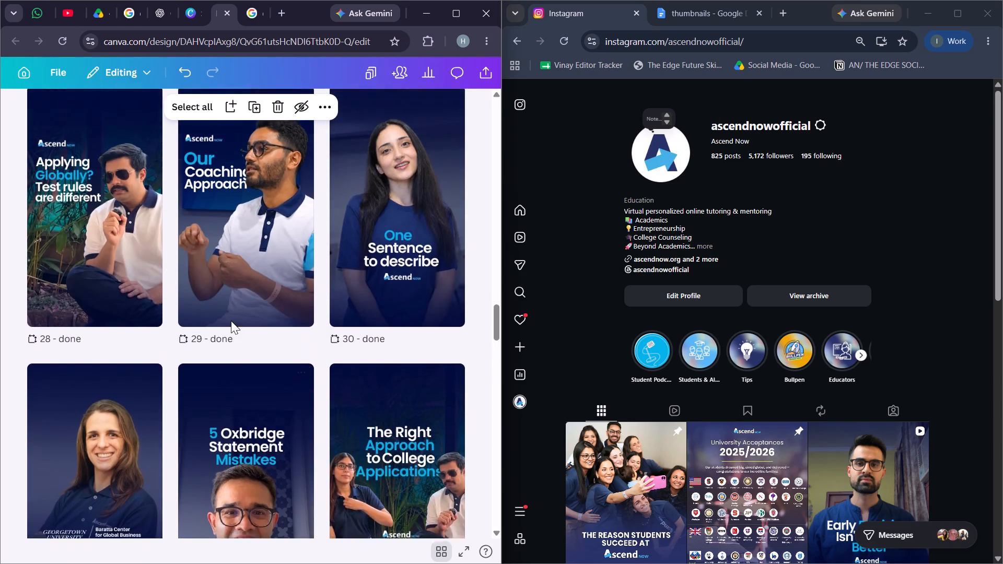
pyautogui.scroll(5, 231, 321)
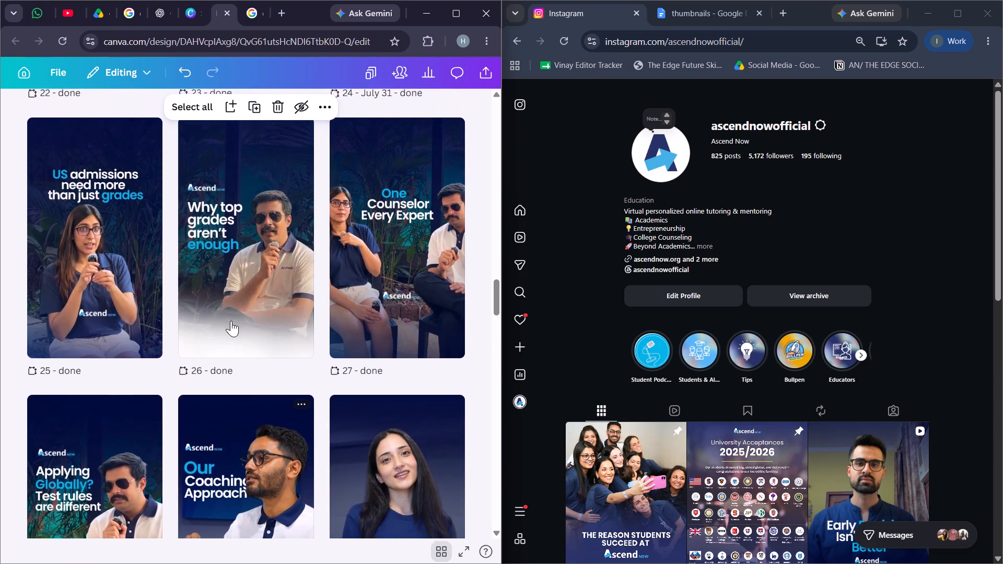
pyautogui.scroll(6, 231, 321)
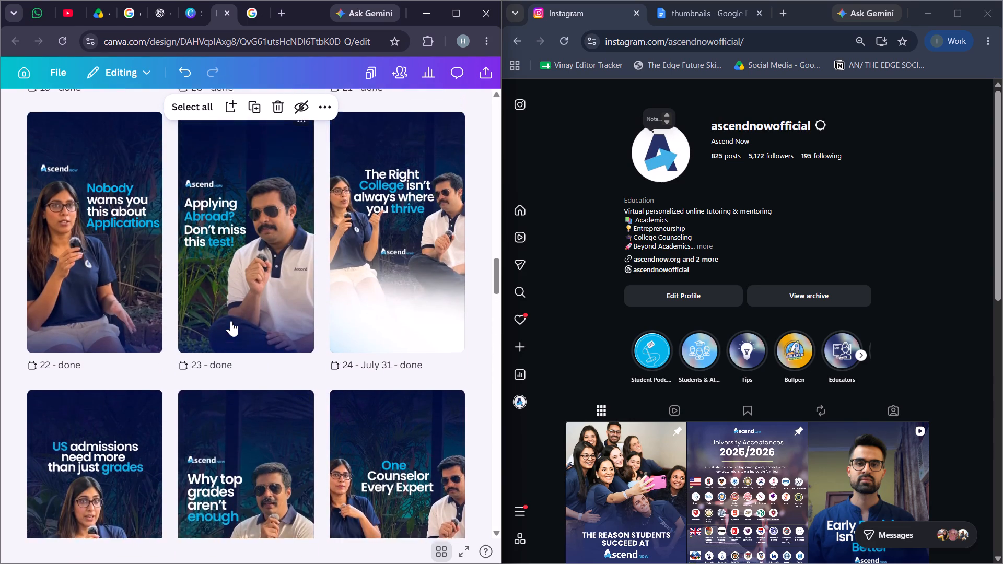
pyautogui.scroll(5, 231, 321)
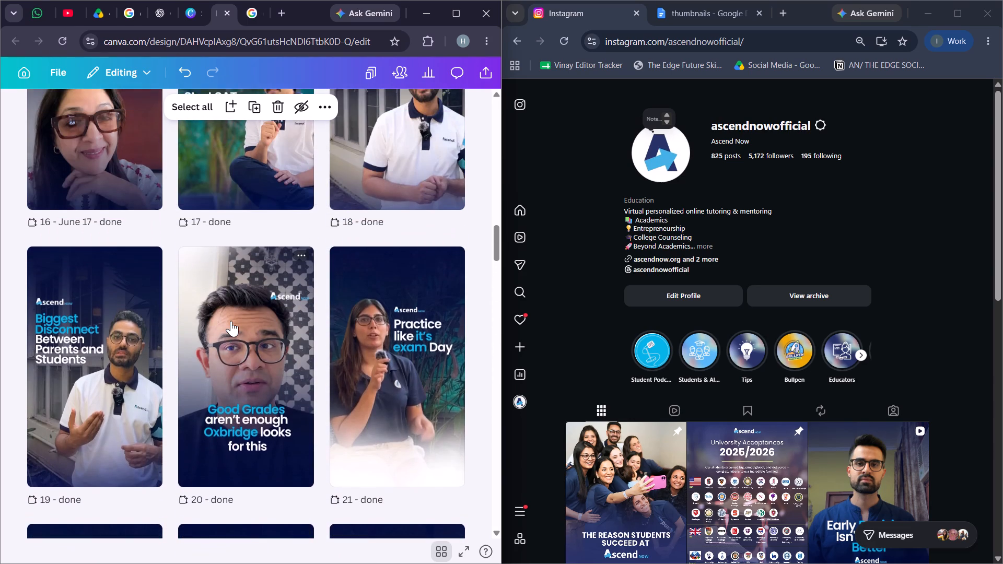
pyautogui.scroll(4, 231, 321)
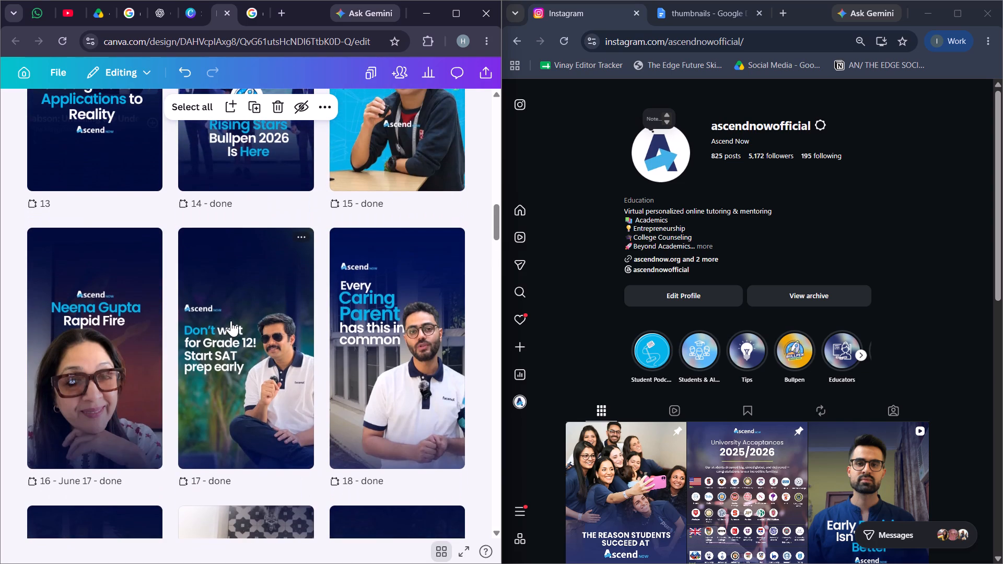
pyautogui.scroll(4, 231, 321)
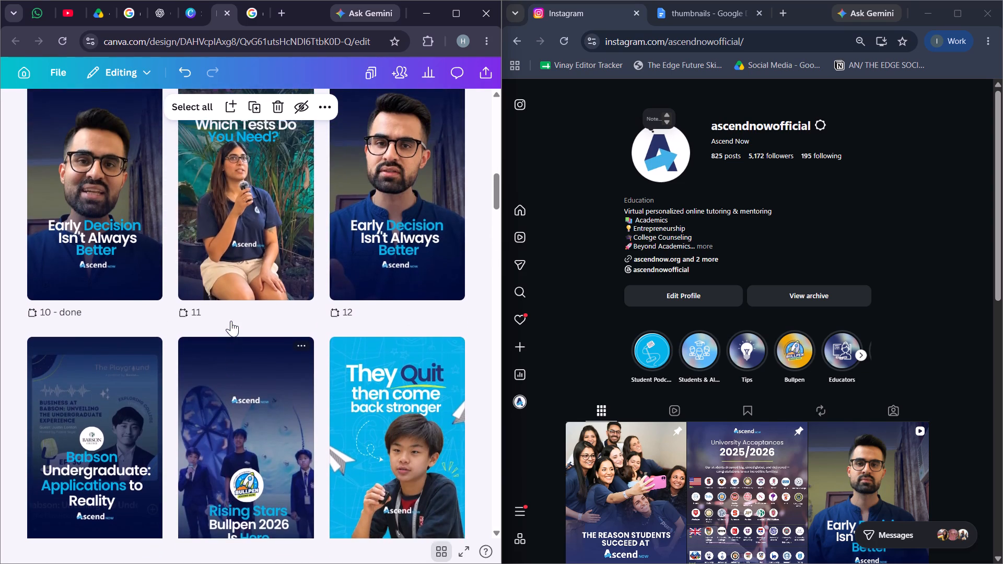
pyautogui.scroll(2, 231, 321)
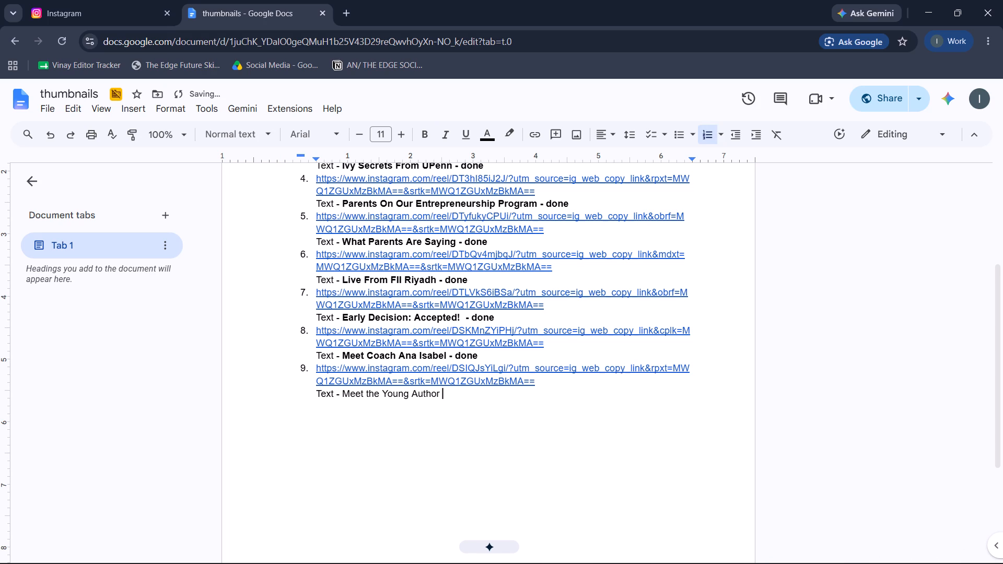
# Remove the trailing space after "Meet the Young Author" in item 9's text line and make that phrase bold.
pyautogui.press('BackSpace')
pyautogui.moveTo(453, 391); pyautogui.dragTo(346, 396)
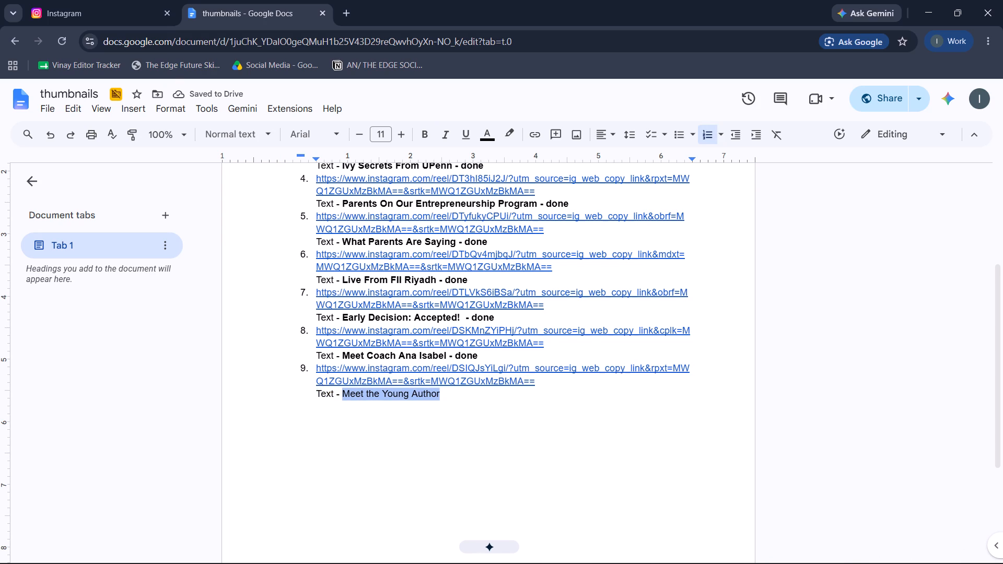
pyautogui.moveTo(346, 396); pyautogui.dragTo(344, 399)
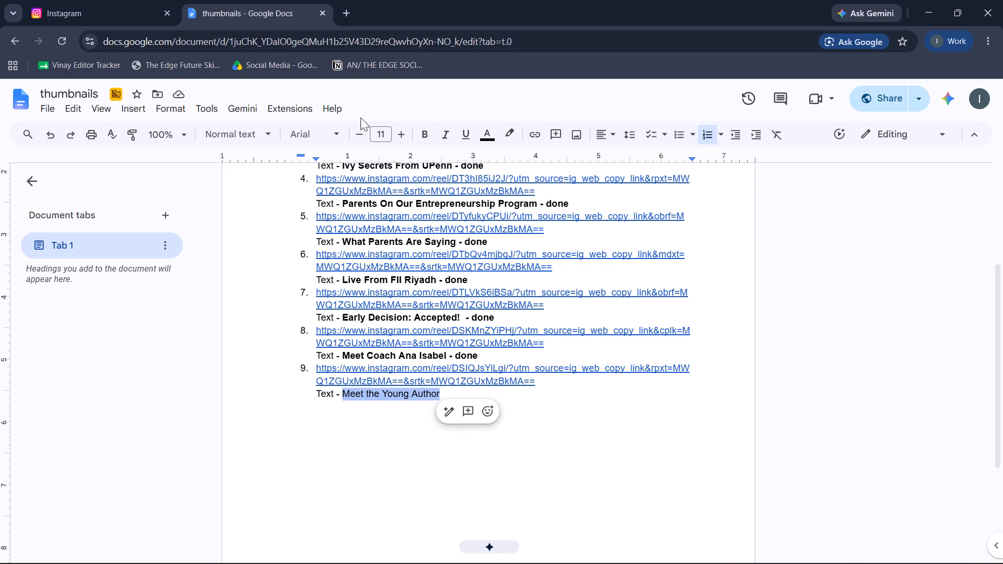
pyautogui.click(430, 133)
pyautogui.click(489, 357)
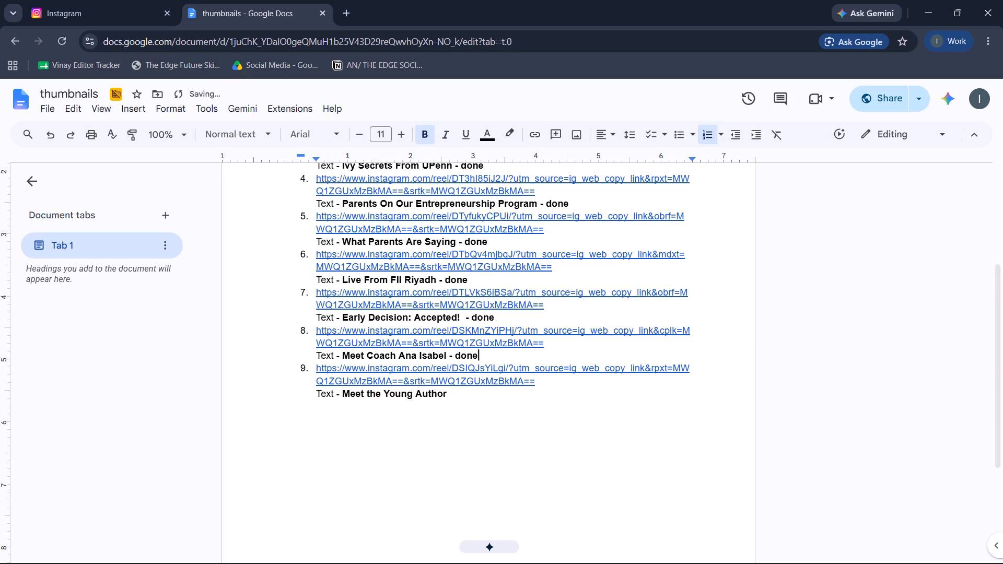
# In the thumbnails document, insert blank lines after item 8 and add the line "Date - 31/10/2026" above item 9.
pyautogui.hotkey('shift', 'Return')
pyautogui.hotkey('shift', 'Return')
pyautogui.hotkey('shift', 'Return')
pyautogui.hotkey('shift', 'Return')
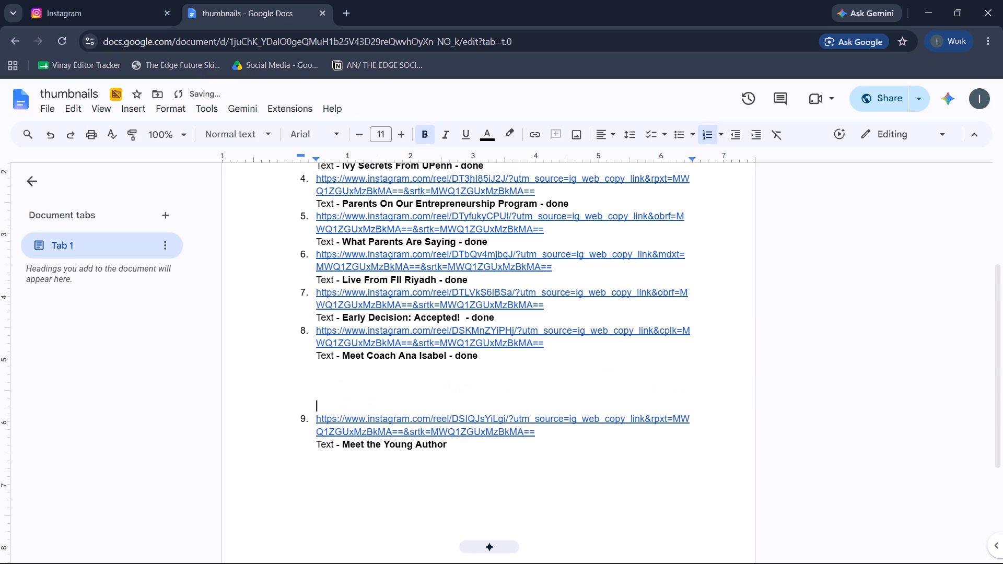
pyautogui.press('BackSpace')
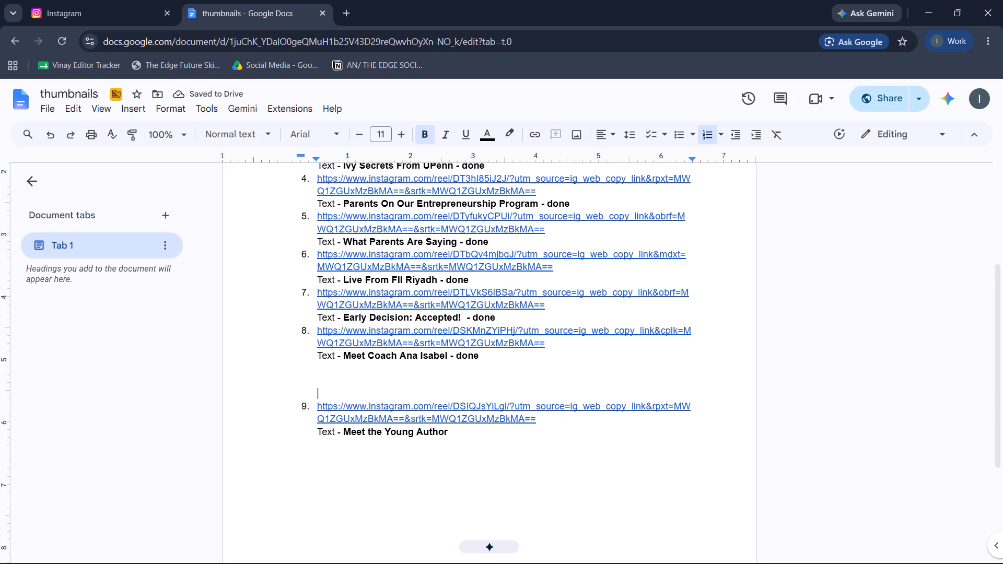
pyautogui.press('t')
pyautogui.press('BackSpace')
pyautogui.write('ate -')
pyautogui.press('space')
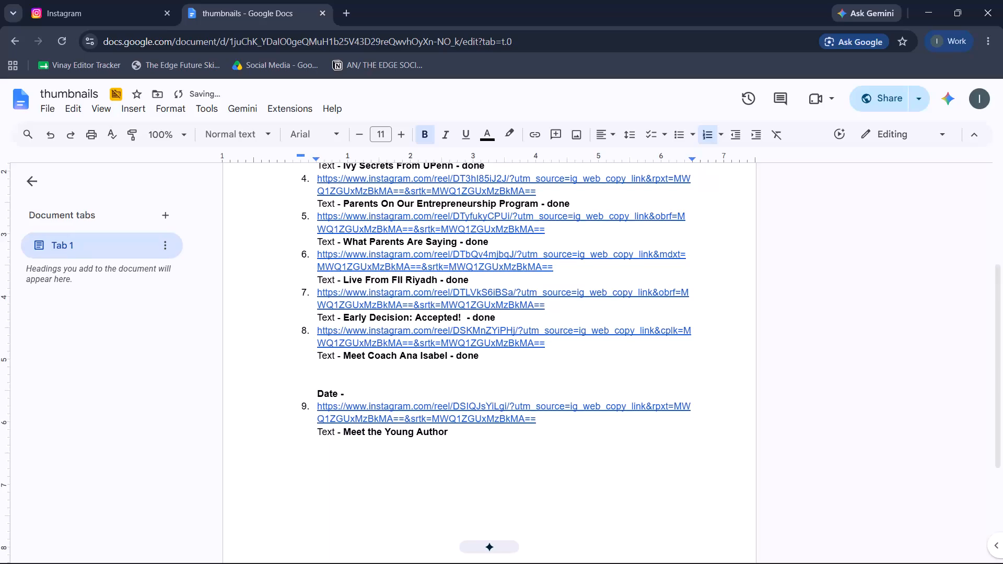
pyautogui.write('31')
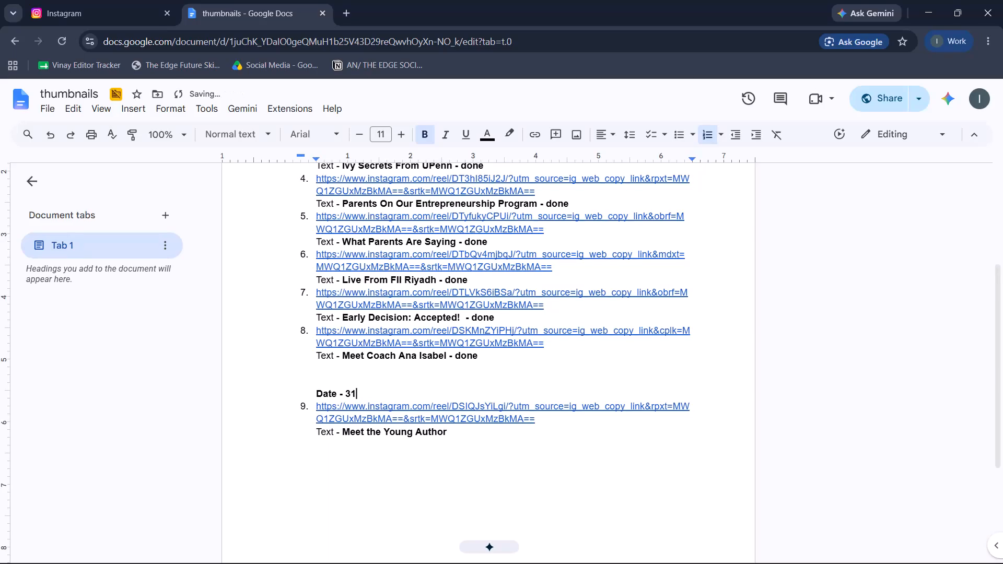
# Complete the date line above item 9 as 31/Oct/2026.
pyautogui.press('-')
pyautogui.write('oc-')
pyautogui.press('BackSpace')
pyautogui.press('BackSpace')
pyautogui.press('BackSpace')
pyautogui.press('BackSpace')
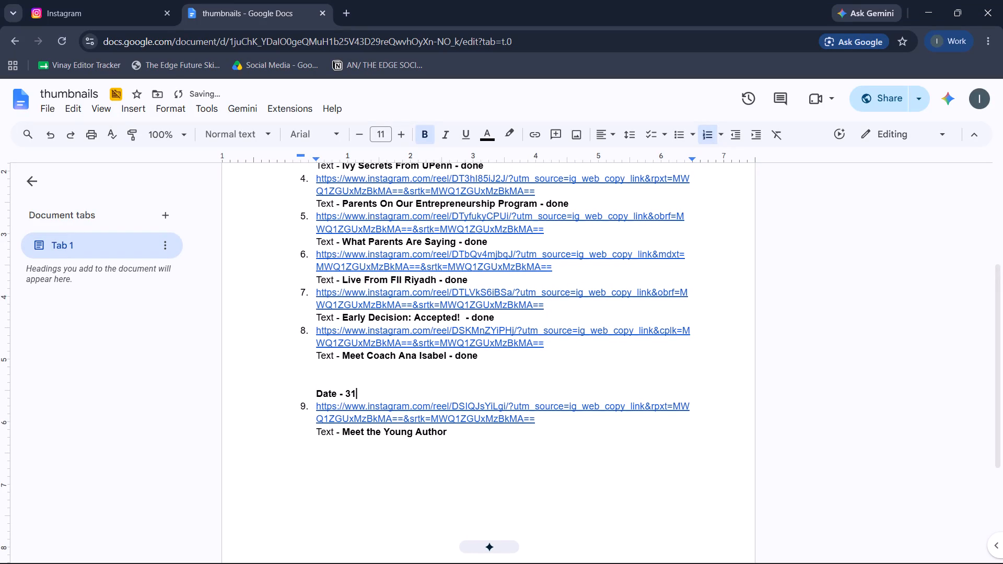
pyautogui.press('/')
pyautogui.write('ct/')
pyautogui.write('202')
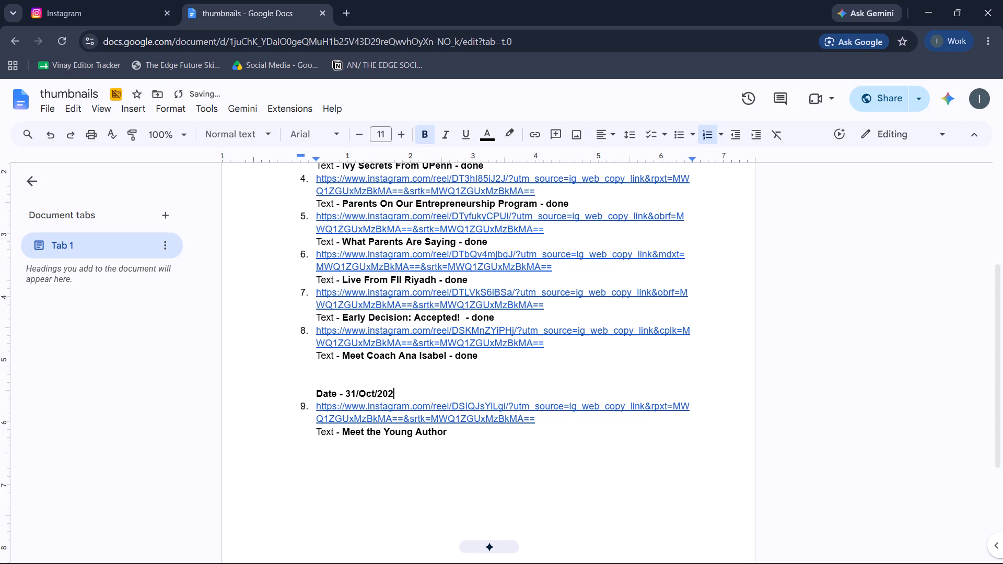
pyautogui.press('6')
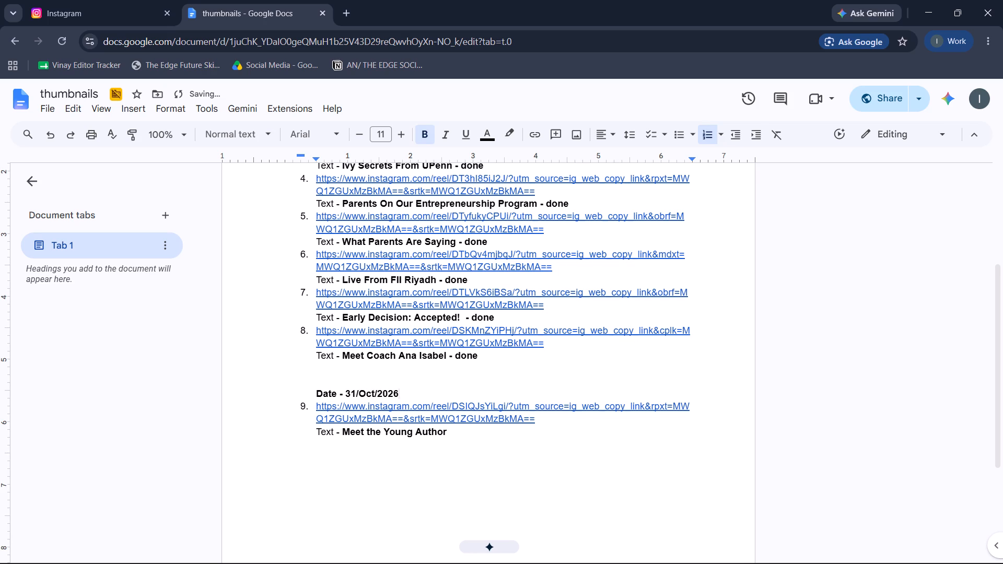
# Replace the month in the date line above item 9 with 10.
pyautogui.click(375, 390)
pyautogui.press('BackSpace')
pyautogui.press('BackSpace')
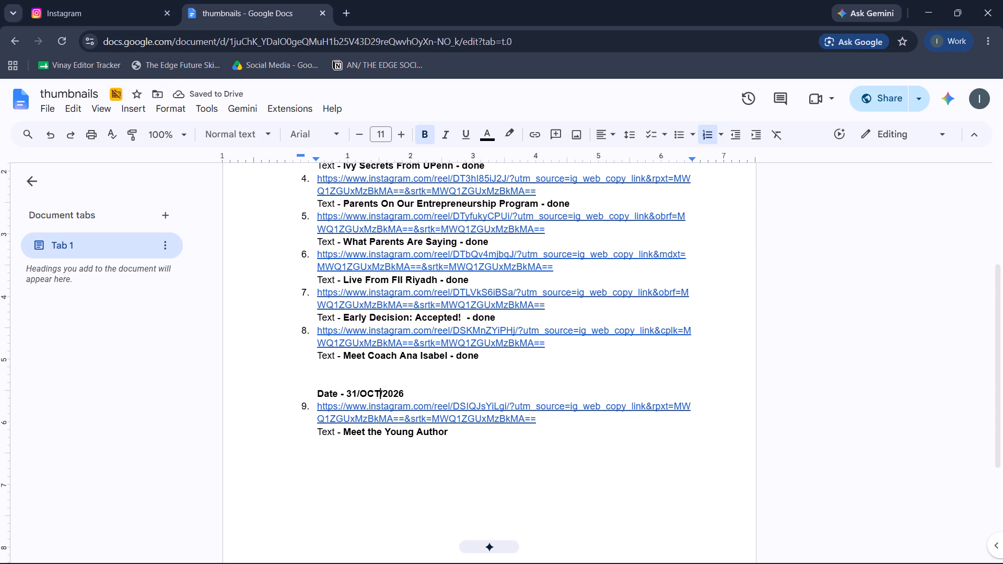
pyautogui.press('BackSpace')
pyautogui.press('BackSpace')
pyautogui.press('BackSpace')
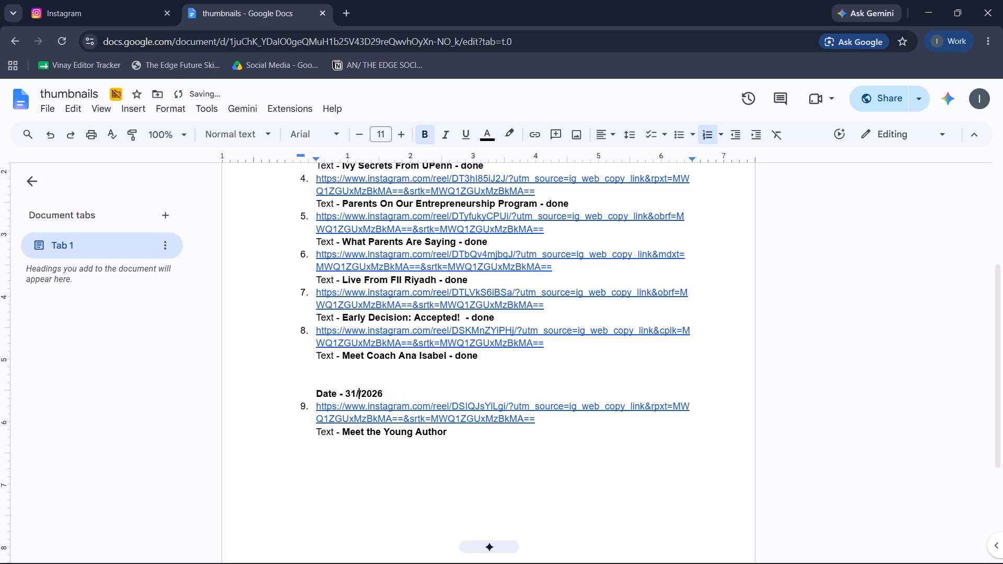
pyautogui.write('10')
# Add item 10 to the list with the copied link of the "They Teach You" podcast reel from the ascendnowofficial Instagram profile.
pyautogui.click(460, 439)
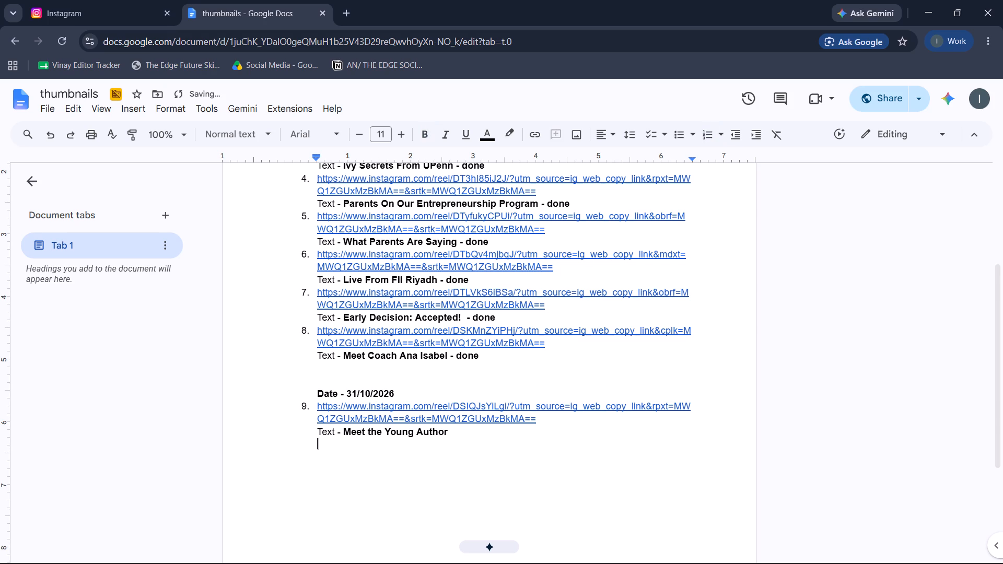
pyautogui.press('BackSpace')
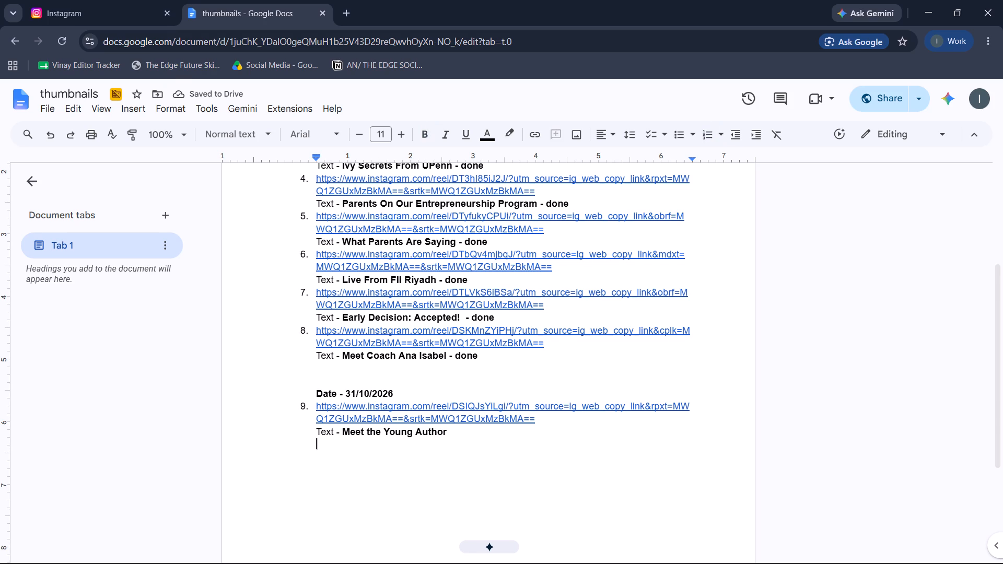
pyautogui.press('BackSpace')
pyautogui.press('Return')
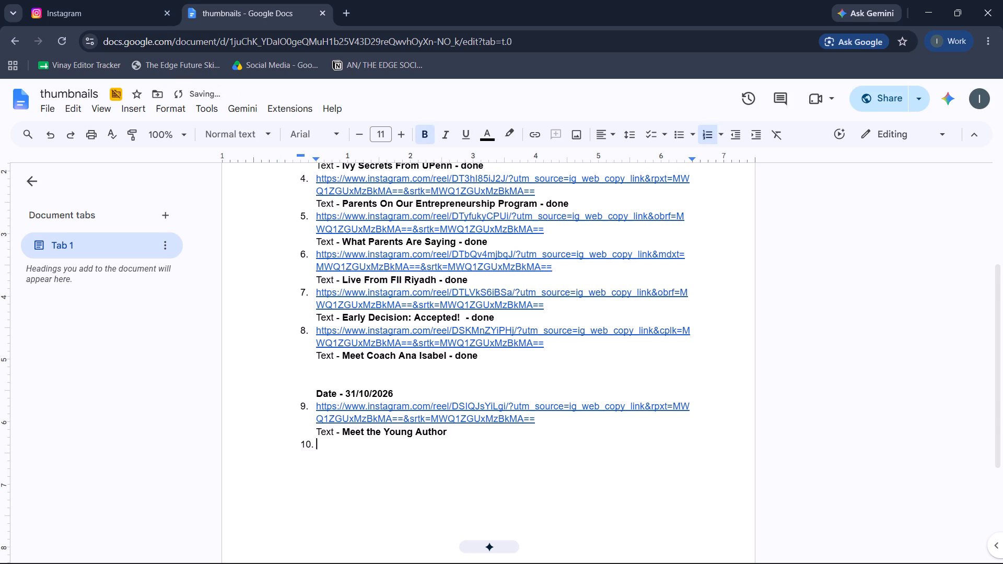
pyautogui.click(151, 24)
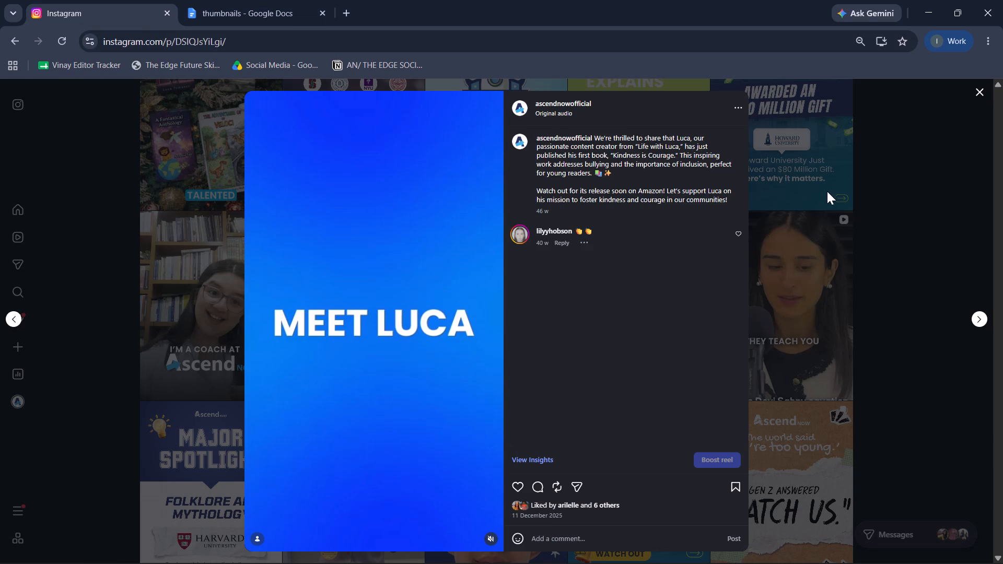
pyautogui.click(827, 192)
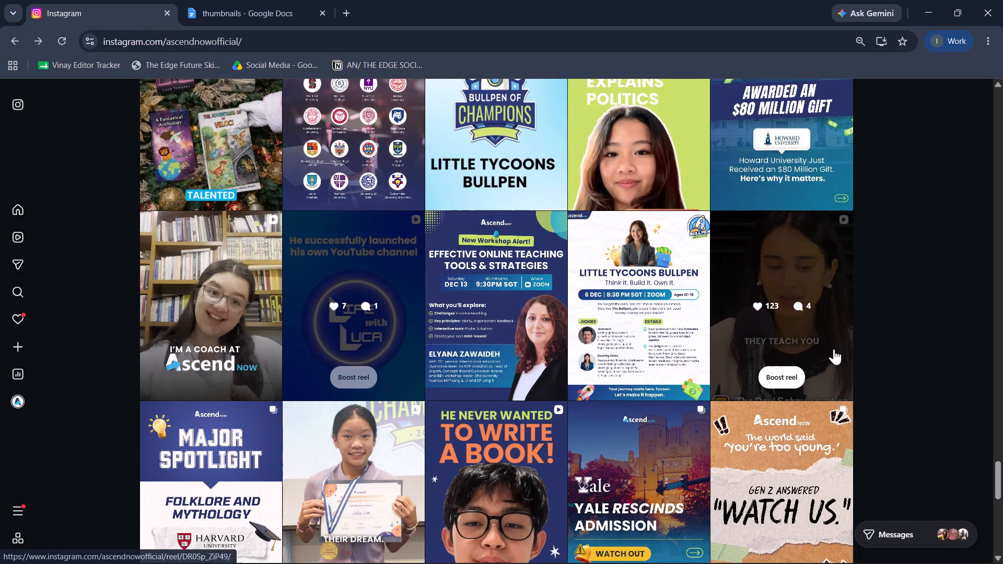
pyautogui.click(834, 349)
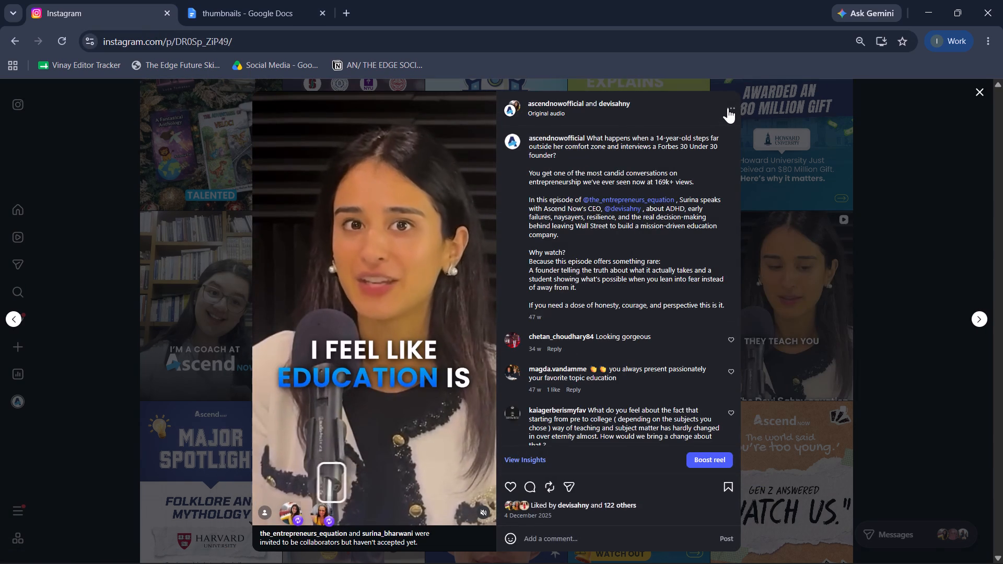
pyautogui.click(728, 108)
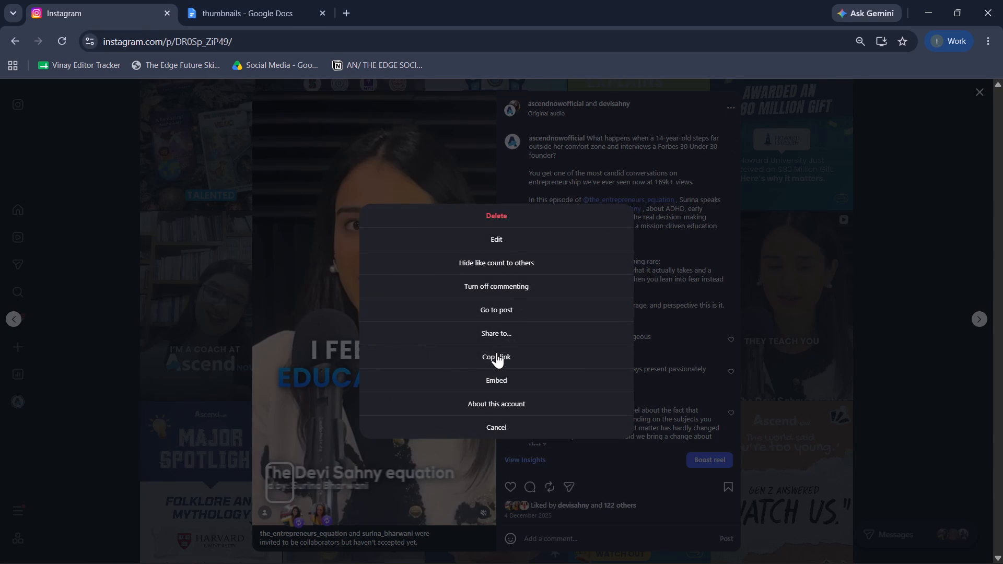
pyautogui.click(496, 356)
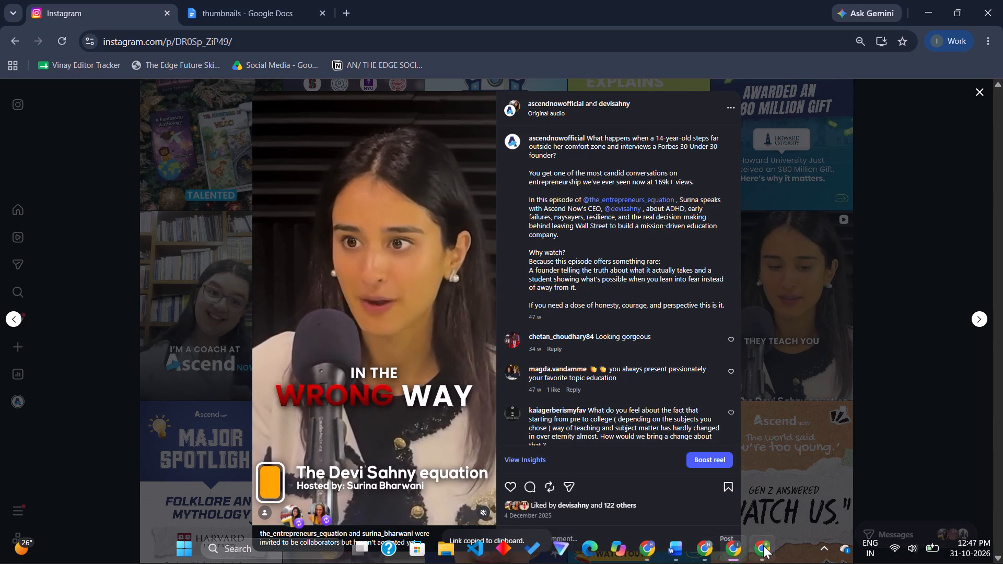
pyautogui.click(268, 6)
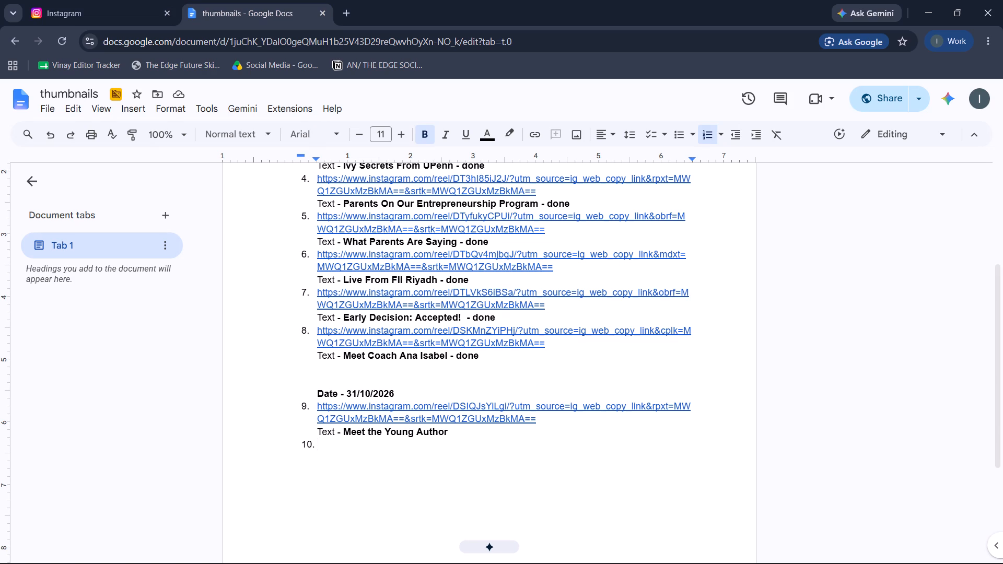
pyautogui.hotkey('ctrl', 'v')
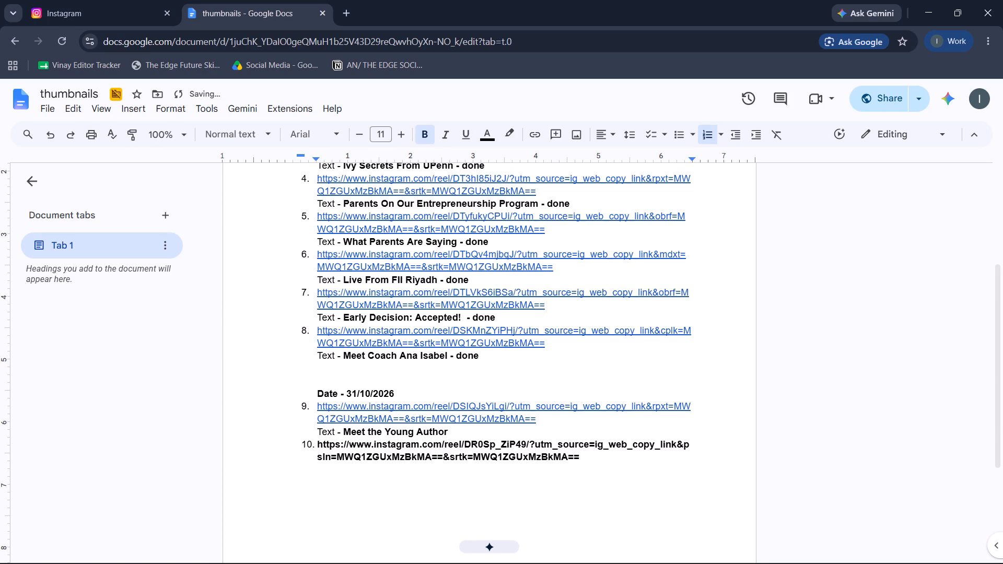
# Remove the bold formatting from item 10's link and add a "Text - " line beneath it.
pyautogui.hotkey('shift', 'Up')
pyautogui.hotkey('shift', 'Up')
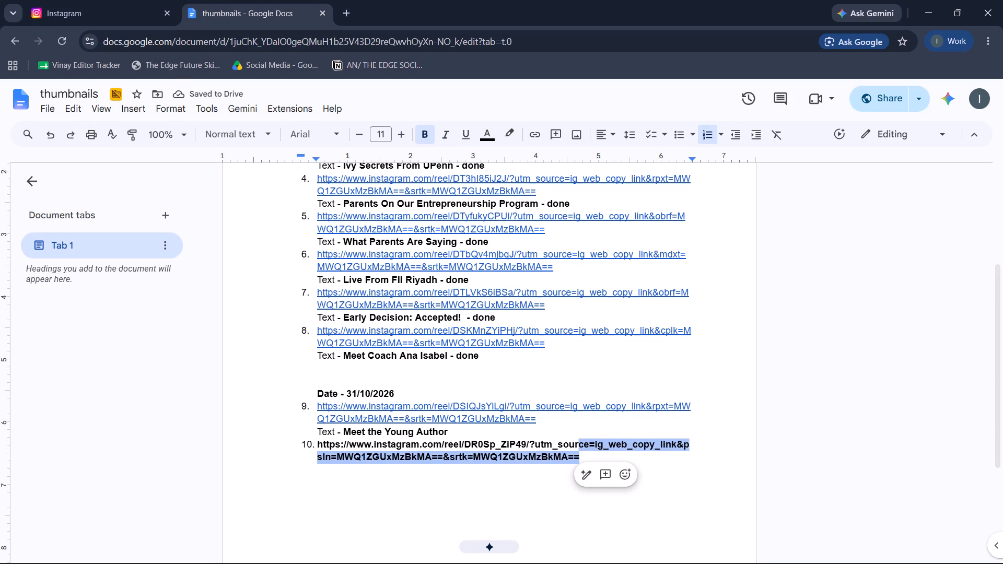
pyautogui.click(427, 137)
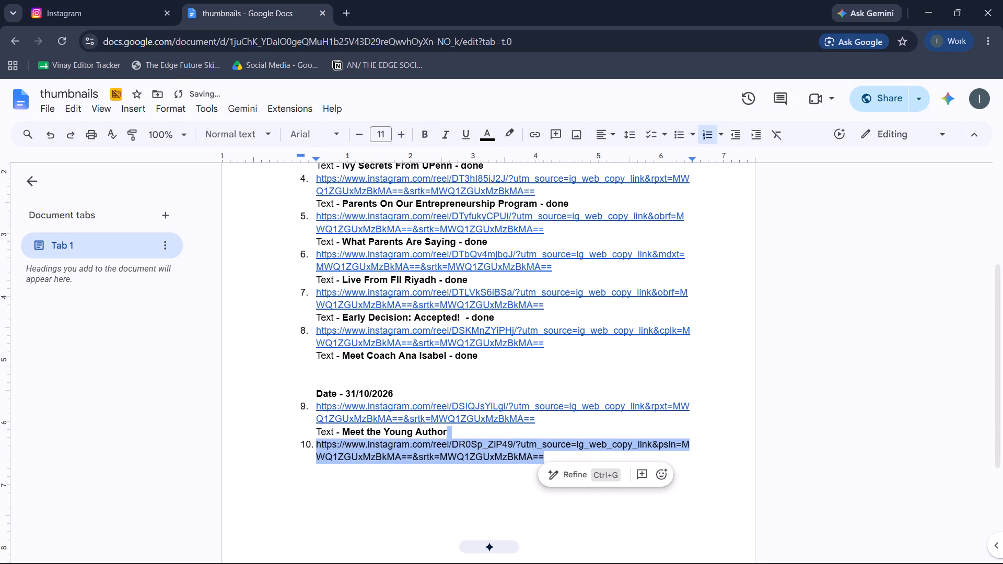
pyautogui.click(545, 457)
pyautogui.hotkey('shift', 'Return')
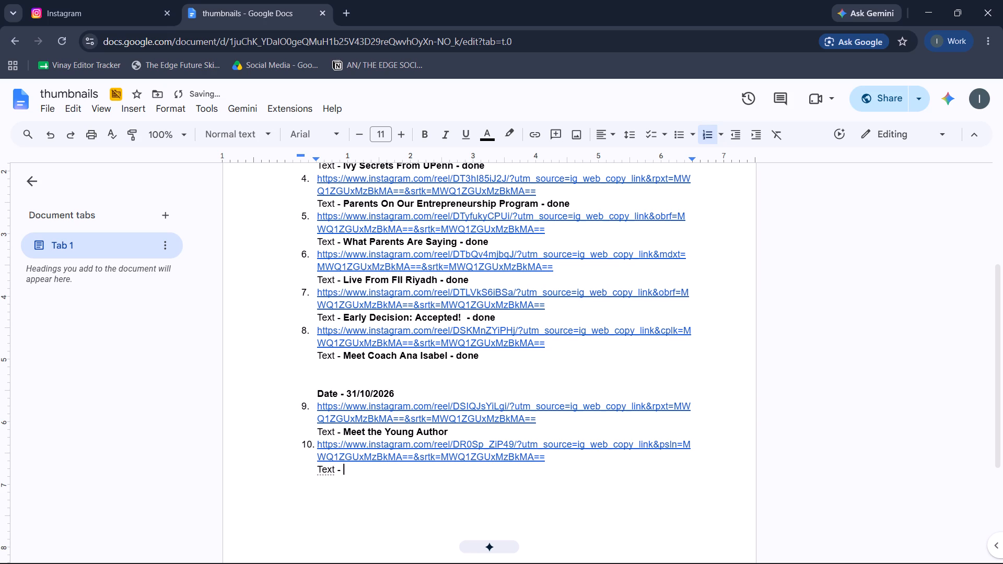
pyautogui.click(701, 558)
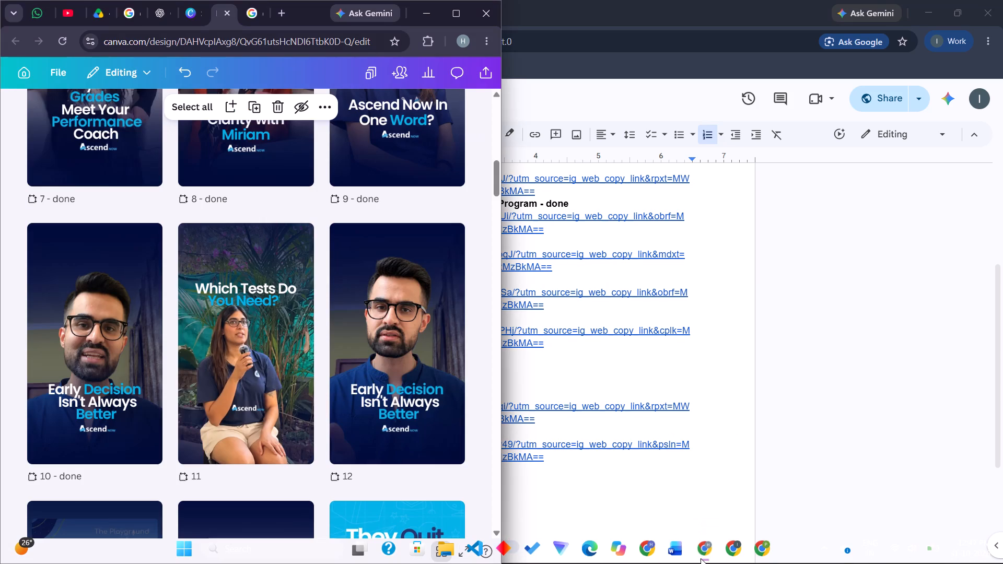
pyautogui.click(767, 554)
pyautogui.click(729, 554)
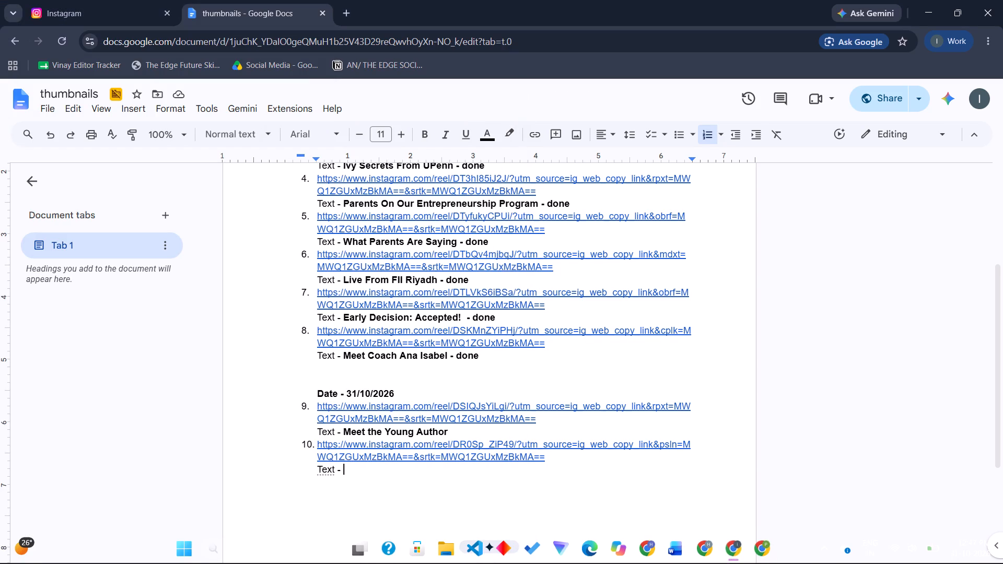
# Capture a screenshot of the open Instagram podcast reel with its caption and return to the thumbnails document.
pyautogui.click(68, 0)
pyautogui.press('Print')
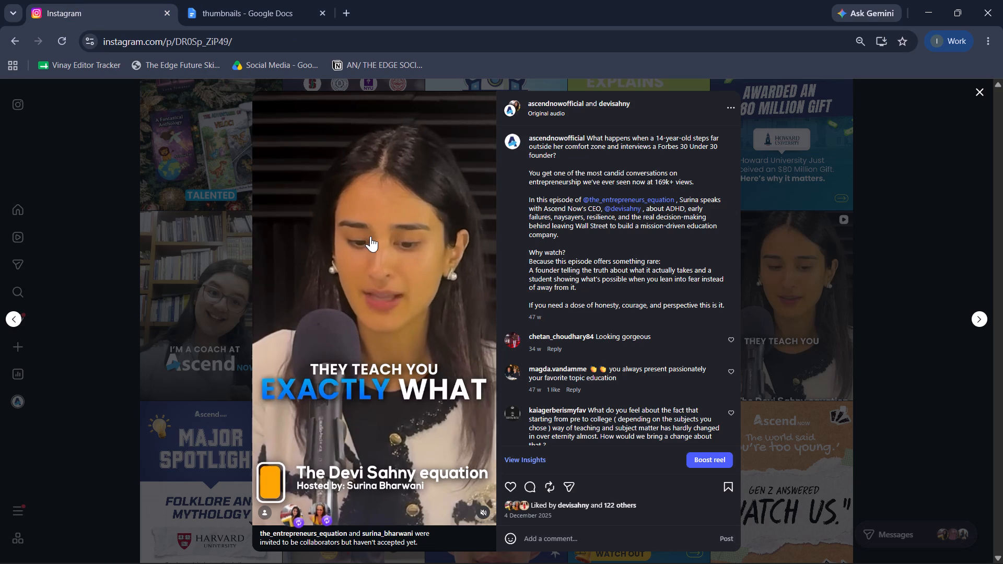
pyautogui.moveTo(216, 78); pyautogui.dragTo(797, 552)
pyautogui.click(252, 6)
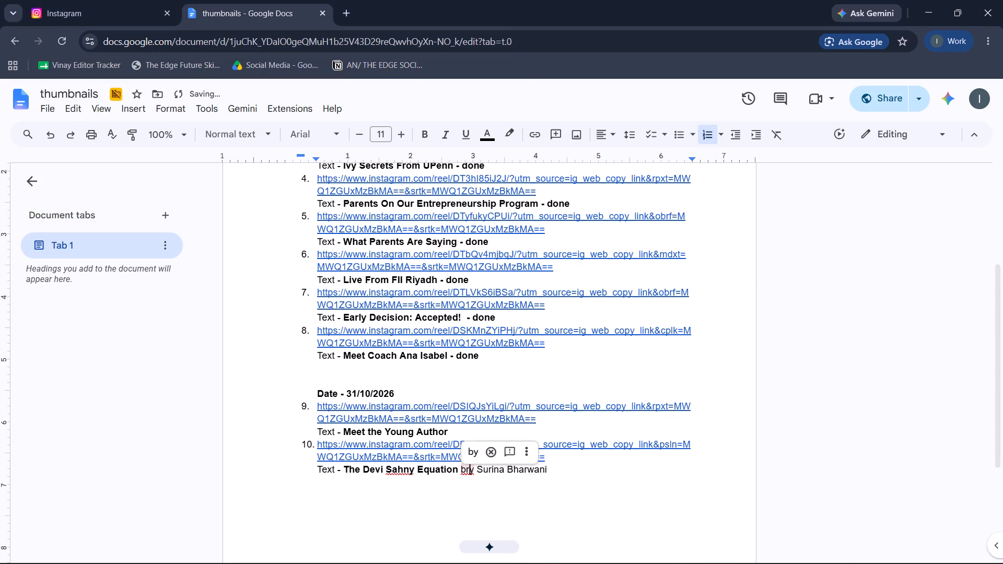
# Reword item 10's host credit to begin with "Hosted by:" and move it onto its own indented line under the title.
pyautogui.press('BackSpace')
pyautogui.click(461, 469)
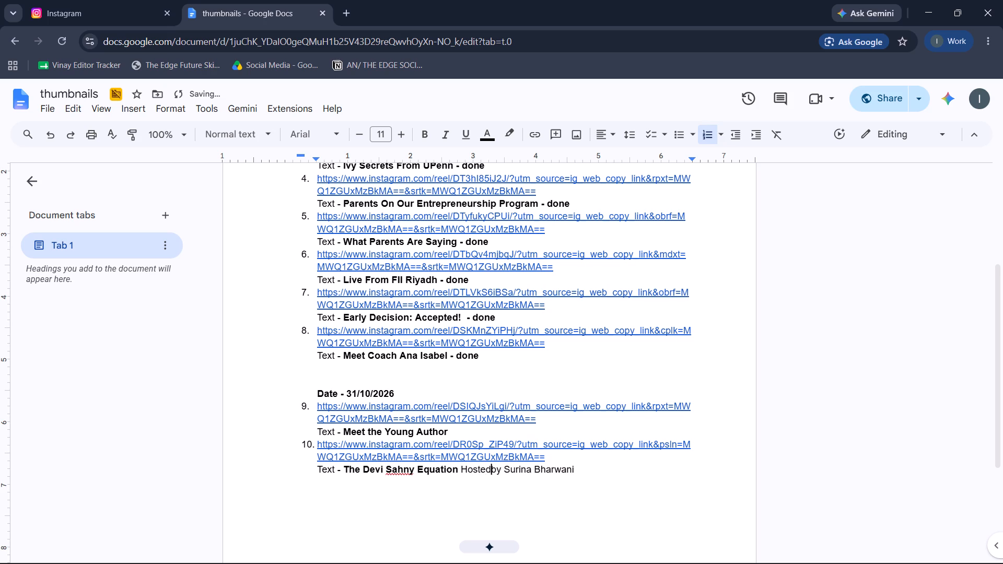
pyautogui.press('Right')
pyautogui.press('Right')
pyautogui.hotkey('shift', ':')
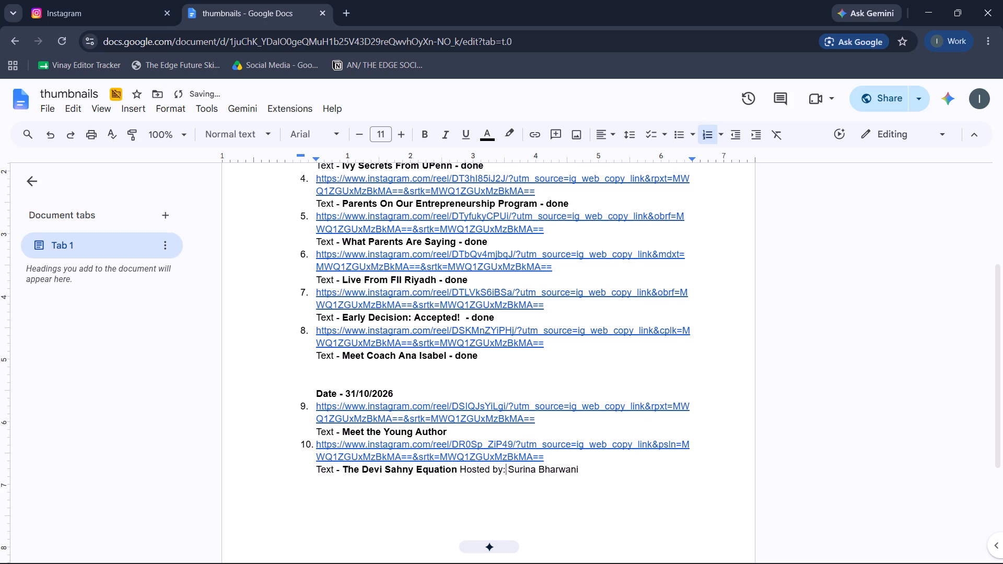
pyautogui.click(460, 468)
pyautogui.hotkey('shift', 'Return')
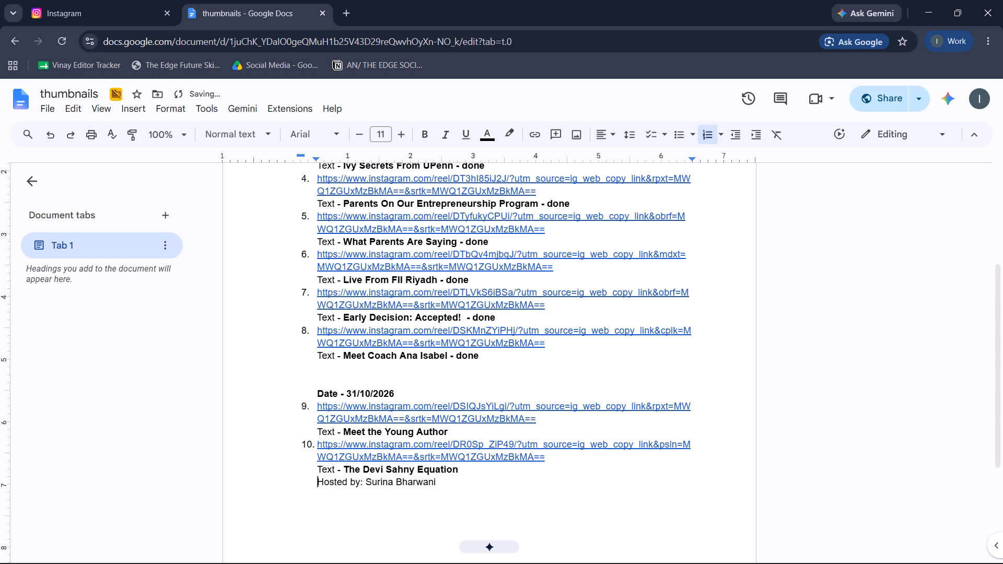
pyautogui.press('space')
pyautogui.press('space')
# Make item 10's "Hosted by:" line bold.
pyautogui.moveTo(463, 484); pyautogui.dragTo(414, 484)
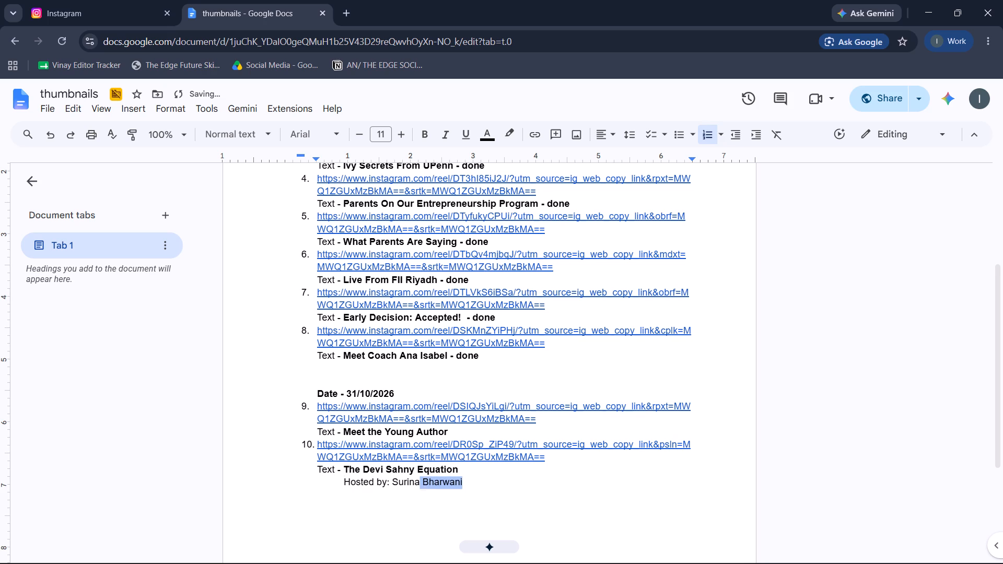
pyautogui.moveTo(414, 484); pyautogui.dragTo(343, 482)
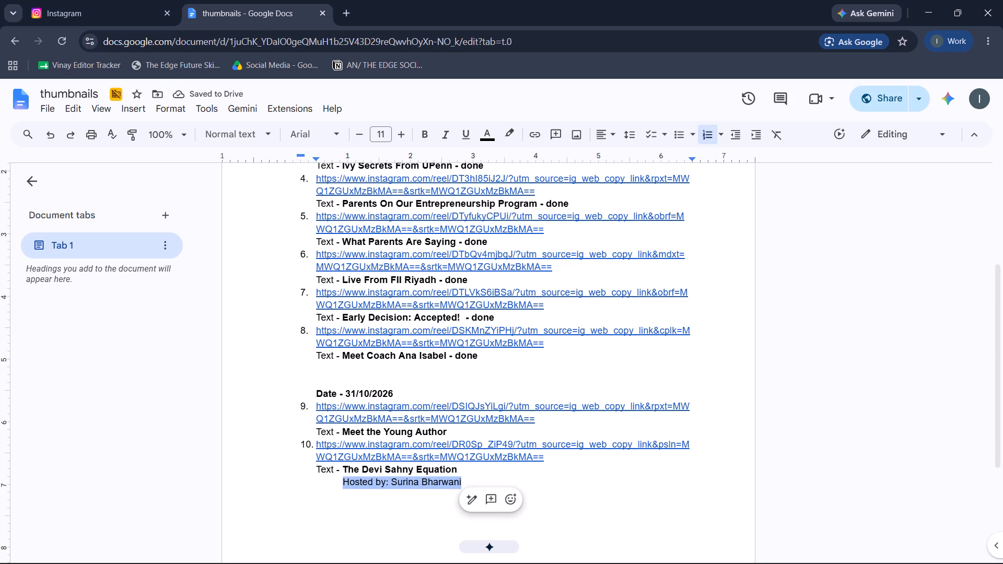
pyautogui.click(429, 139)
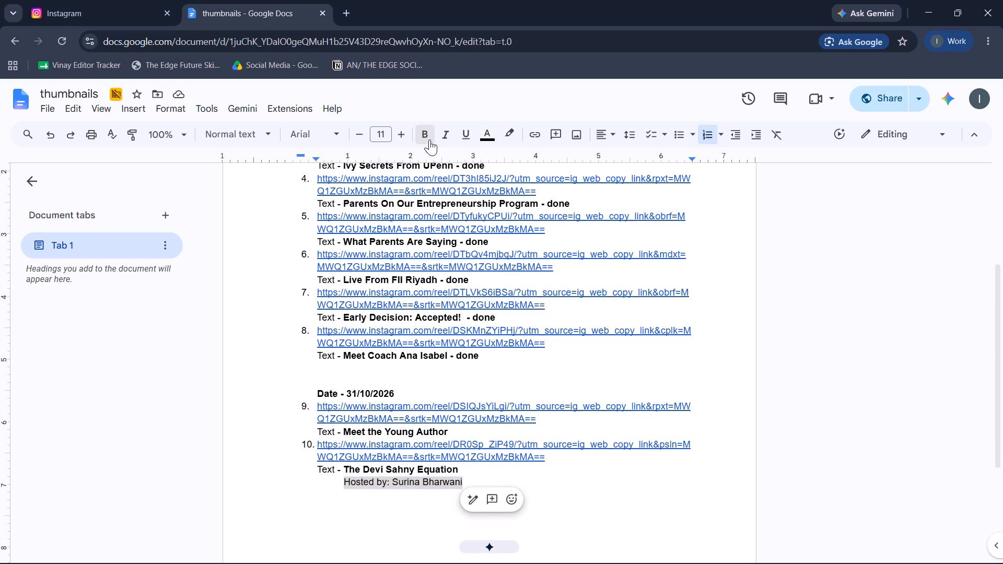
pyautogui.click(373, 512)
# Start list item 11 below item 10 with bold turned off.
pyautogui.click(480, 480)
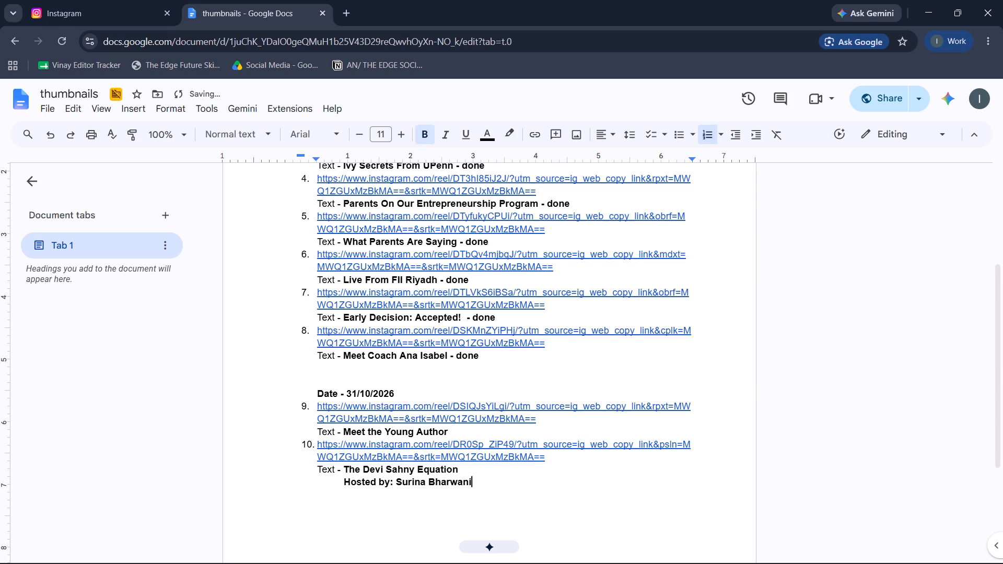
pyautogui.press('Return')
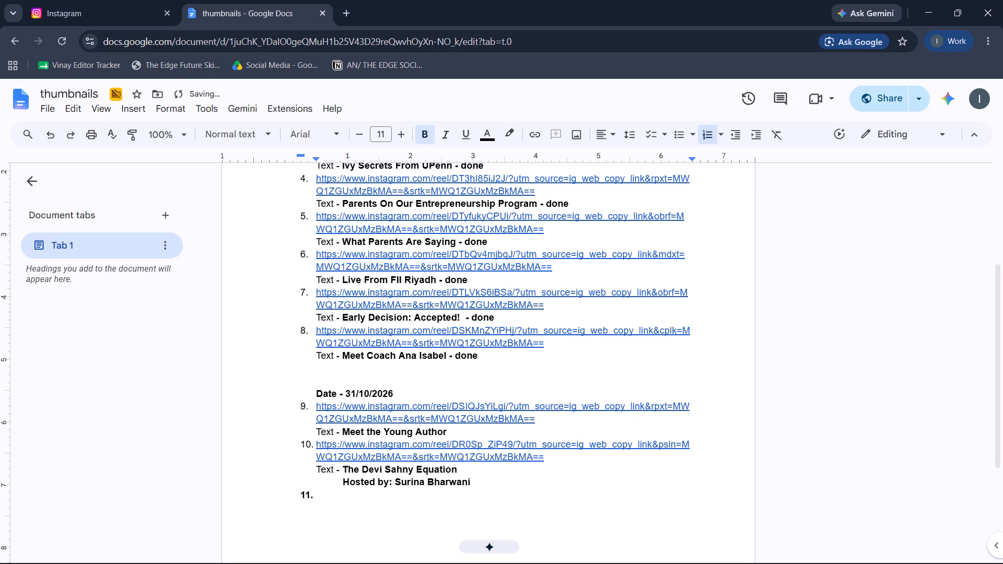
pyautogui.click(421, 136)
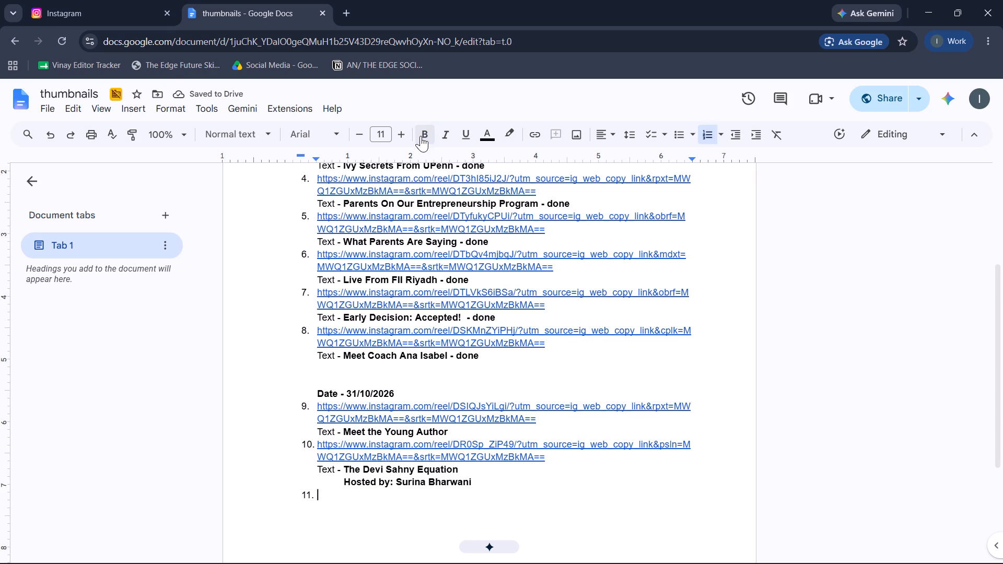
# Close the current reel on Instagram and open the older reel of the student holding a certificate, captioned "THEIR DREAM.".
pyautogui.scroll(-2, 344, 49)
pyautogui.click(116, 0)
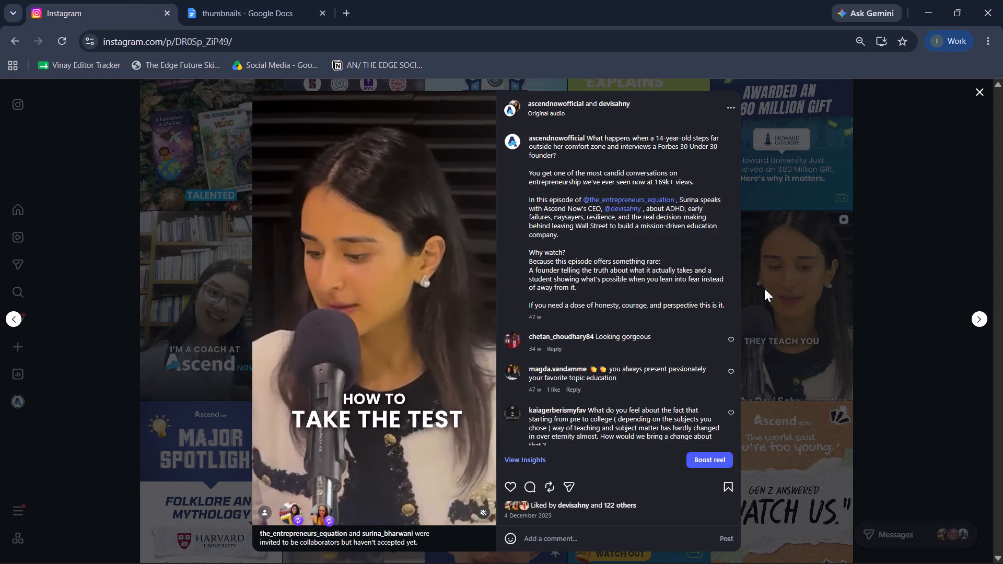
pyautogui.click(855, 303)
pyautogui.scroll(-2, 721, 352)
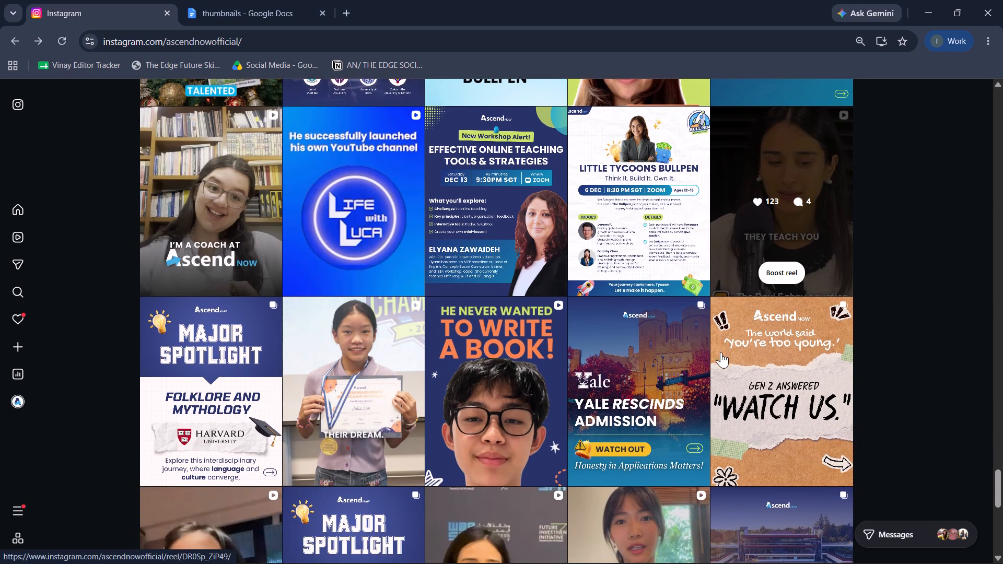
pyautogui.scroll(-1, 721, 352)
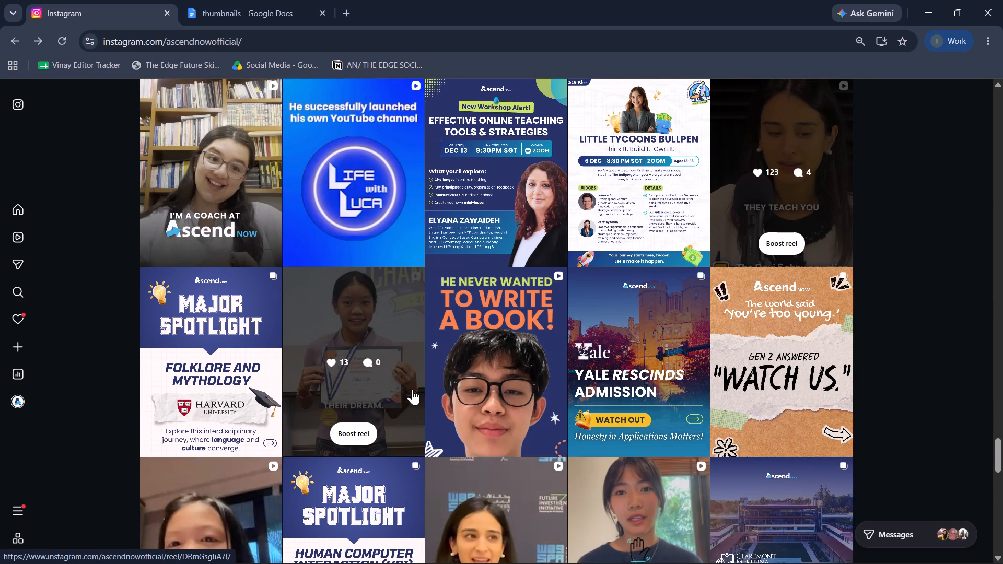
pyautogui.click(412, 389)
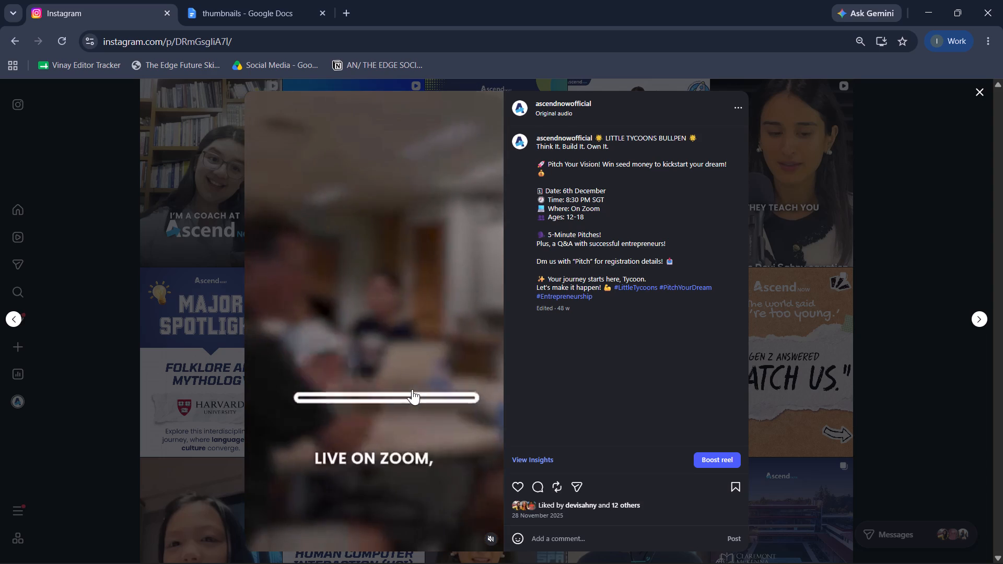
# Capture a screenshot of the playing Little Tycoons Bullpen reel and pause the video.
pyautogui.press('Print')
pyautogui.click(240, 74)
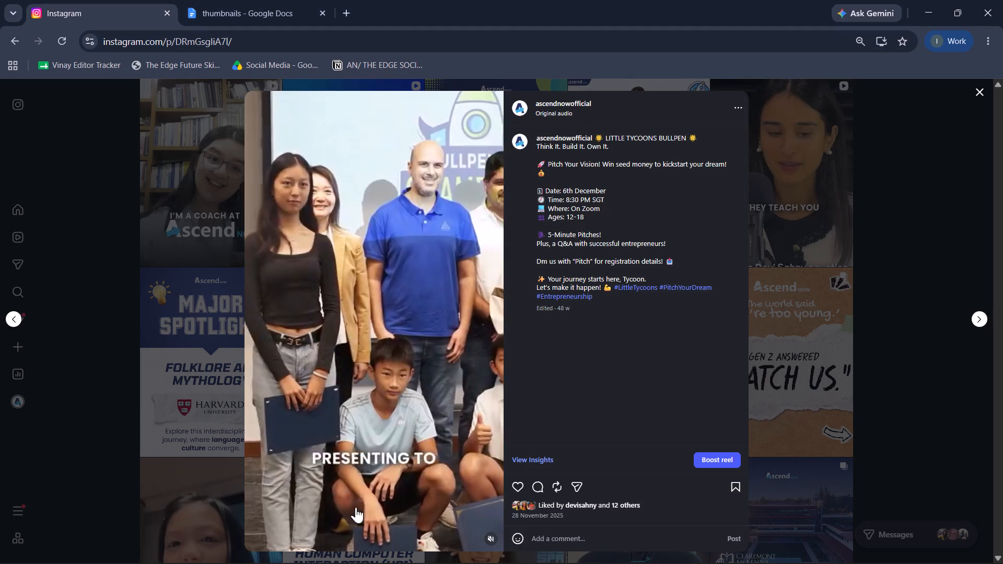
pyautogui.click(356, 507)
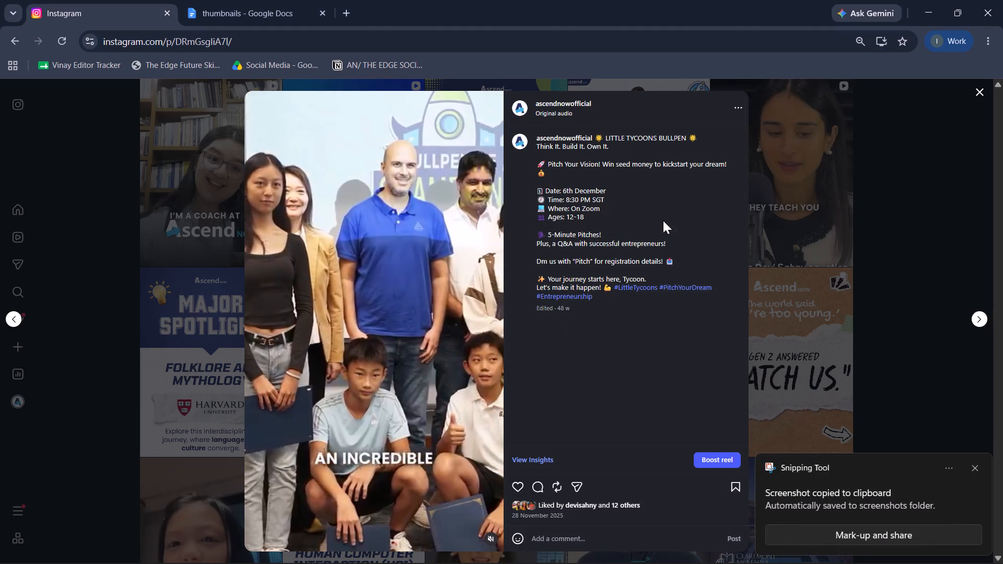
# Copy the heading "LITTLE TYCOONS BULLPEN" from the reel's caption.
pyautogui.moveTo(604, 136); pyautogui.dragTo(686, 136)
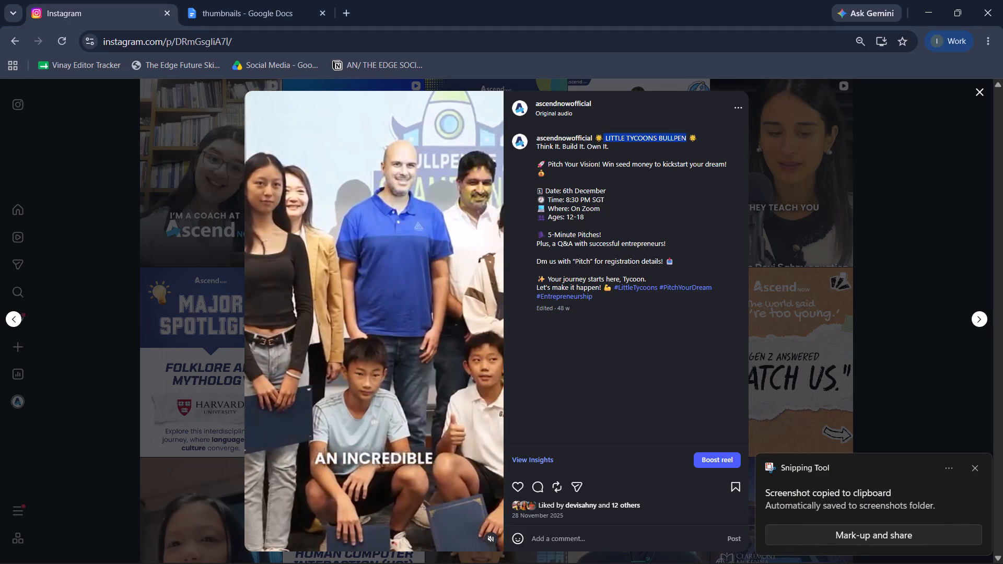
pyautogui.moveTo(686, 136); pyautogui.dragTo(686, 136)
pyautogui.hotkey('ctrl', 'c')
# Copy the Little Tycoons Bullpen reel's link into item 11 of the thumbnails document and add a "Text -" line below it.
pyautogui.click(742, 109)
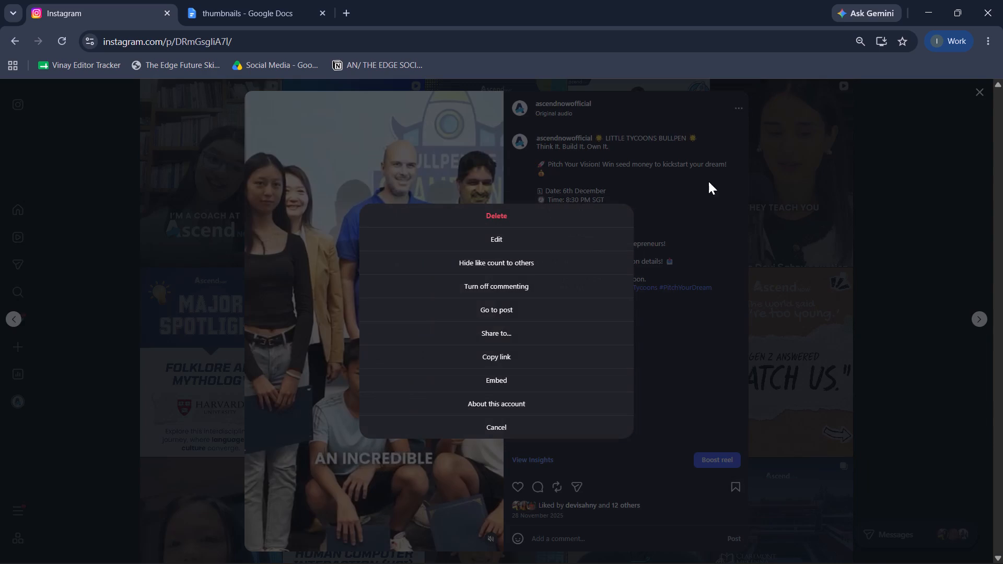
pyautogui.click(512, 354)
pyautogui.click(274, 13)
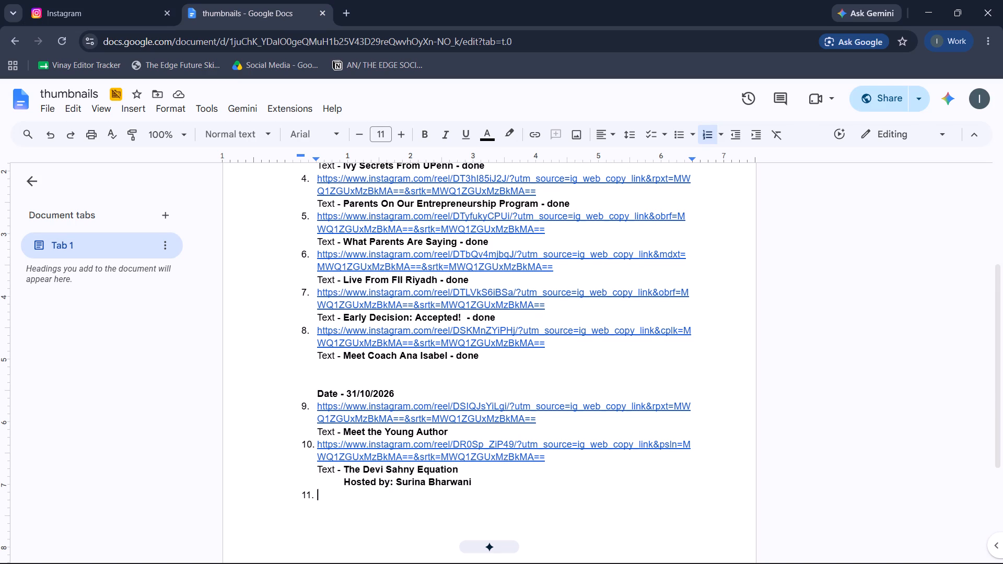
pyautogui.hotkey('ctrl', 'v')
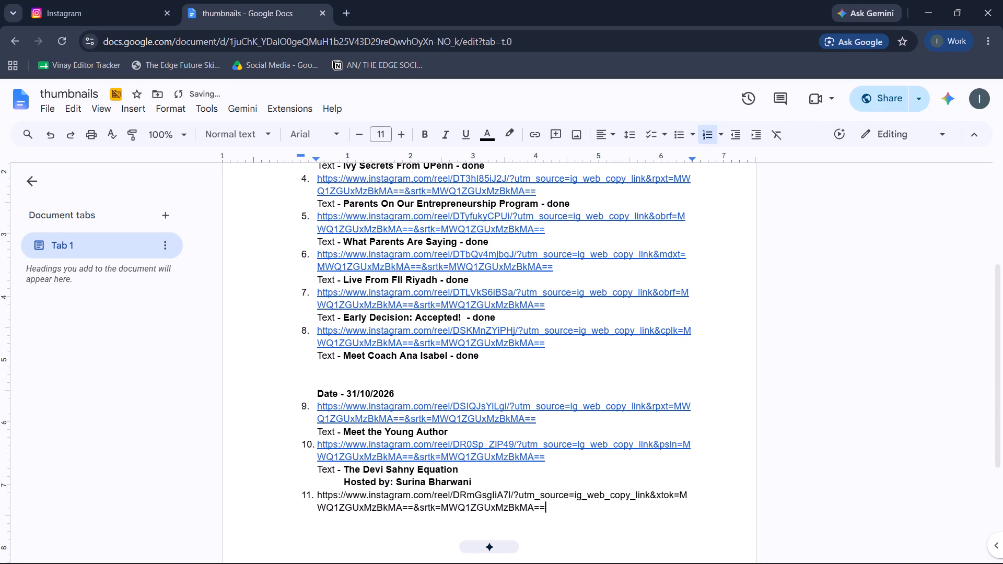
pyautogui.hotkey('shift', 'Return')
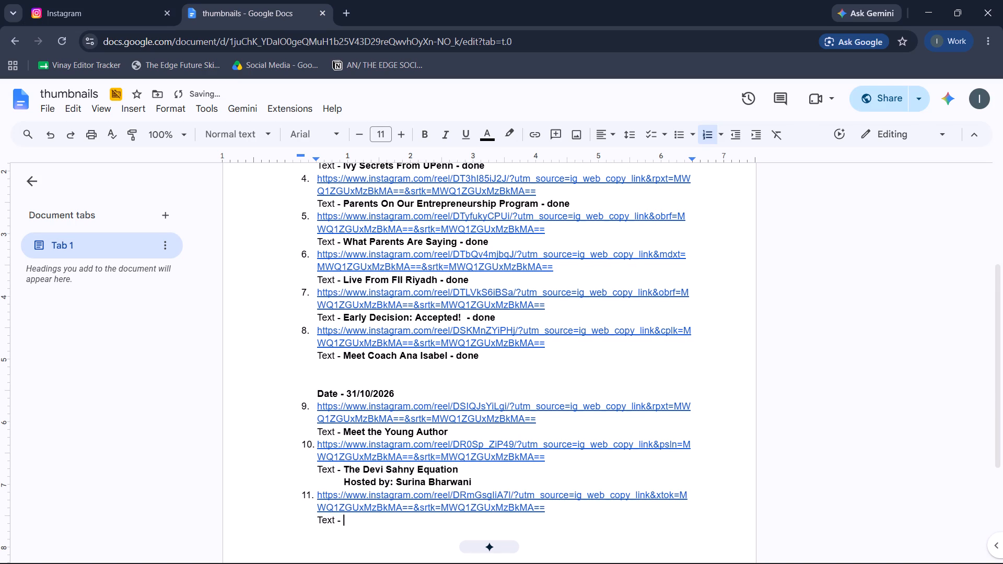
# Copy "LITTLE TYCOONS BULLPEN" from the reel's caption and insert it as item 11's text in the thumbnails document.
pyautogui.click(116, 8)
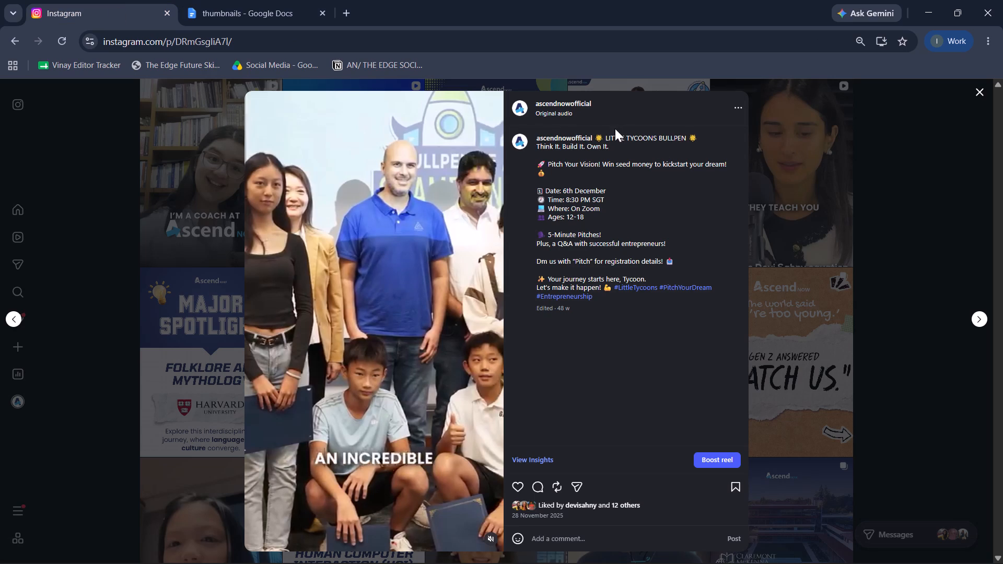
pyautogui.moveTo(605, 136); pyautogui.dragTo(684, 140)
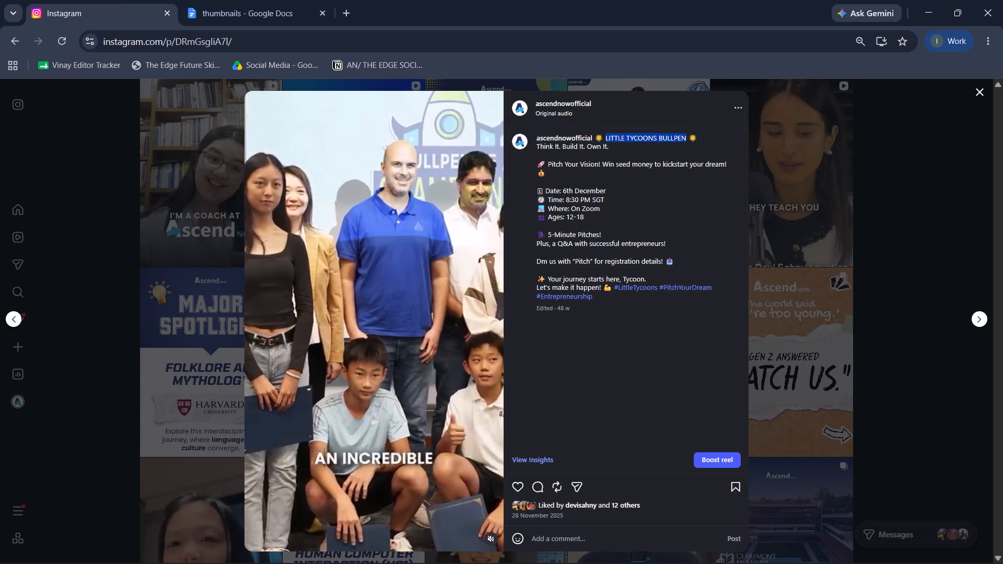
pyautogui.moveTo(684, 140); pyautogui.dragTo(684, 139)
pyautogui.hotkey('ctrl', 'c')
pyautogui.click(209, 13)
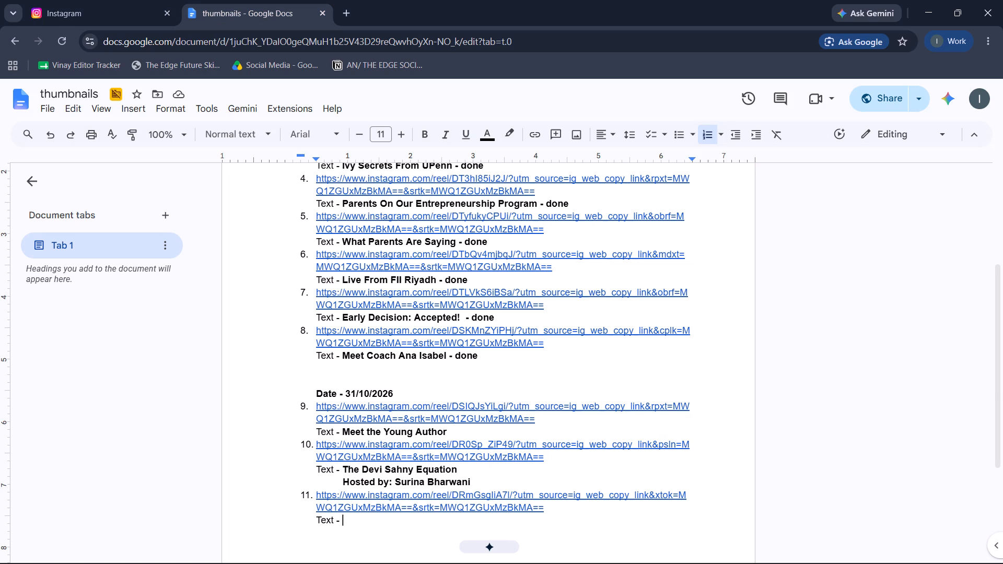
pyautogui.hotkey('ctrl', 'v')
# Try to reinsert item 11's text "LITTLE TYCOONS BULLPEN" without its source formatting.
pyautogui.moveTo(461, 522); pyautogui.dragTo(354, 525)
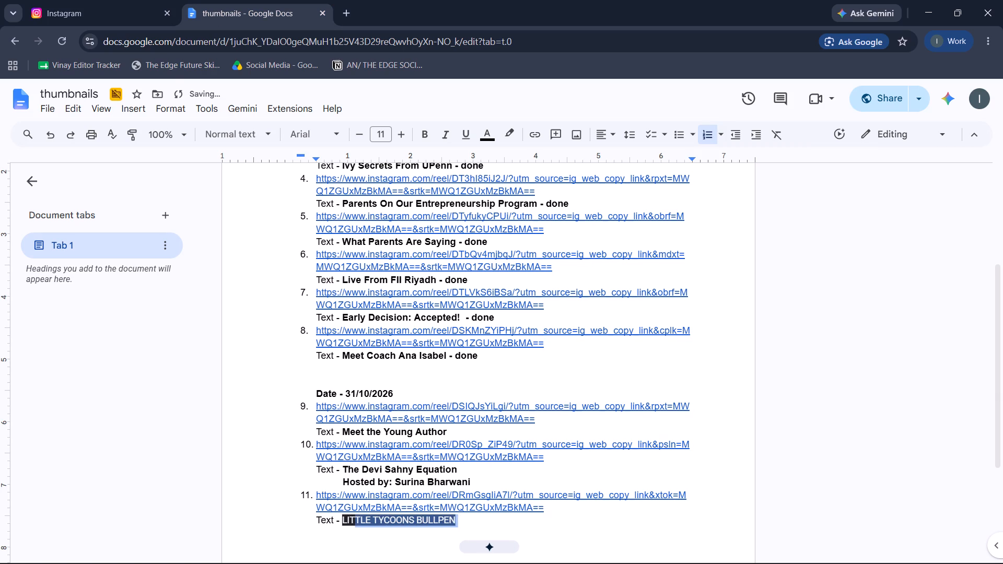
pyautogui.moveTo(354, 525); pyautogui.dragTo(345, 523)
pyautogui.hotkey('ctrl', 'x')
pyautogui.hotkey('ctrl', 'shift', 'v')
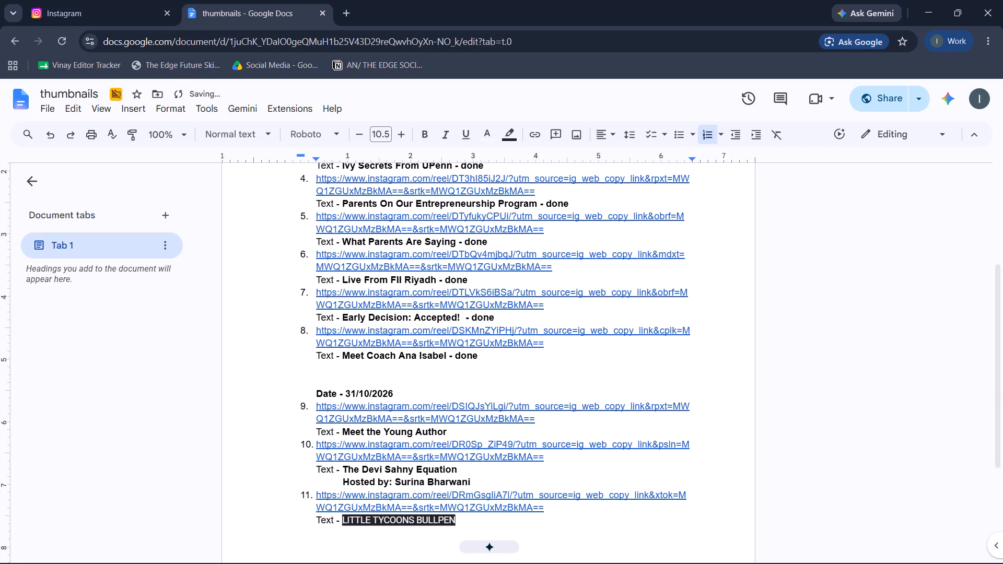
# Change the highlight of item 11's text "LITTLE TYCOONS BULLPEN" to white.
pyautogui.click(518, 137)
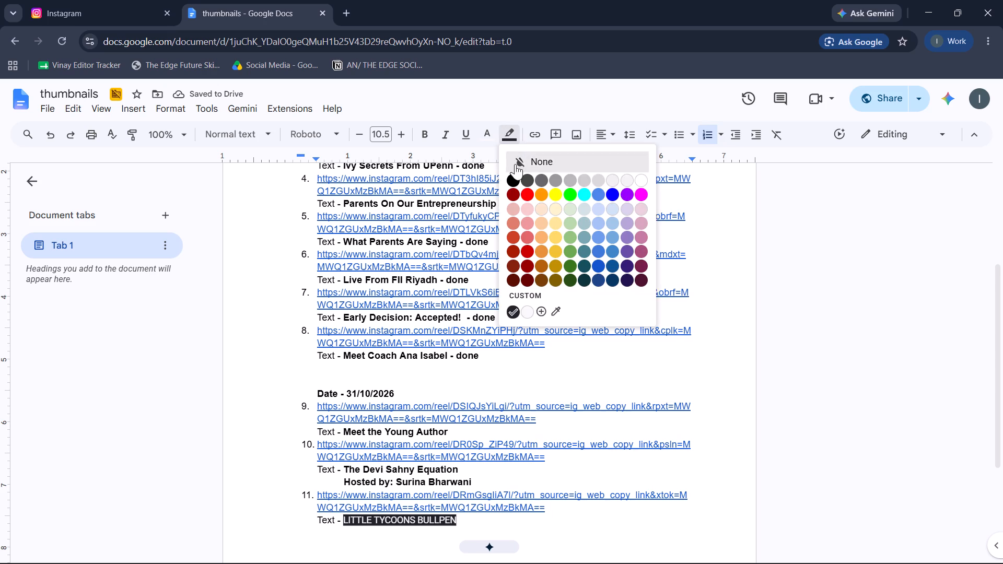
pyautogui.click(639, 179)
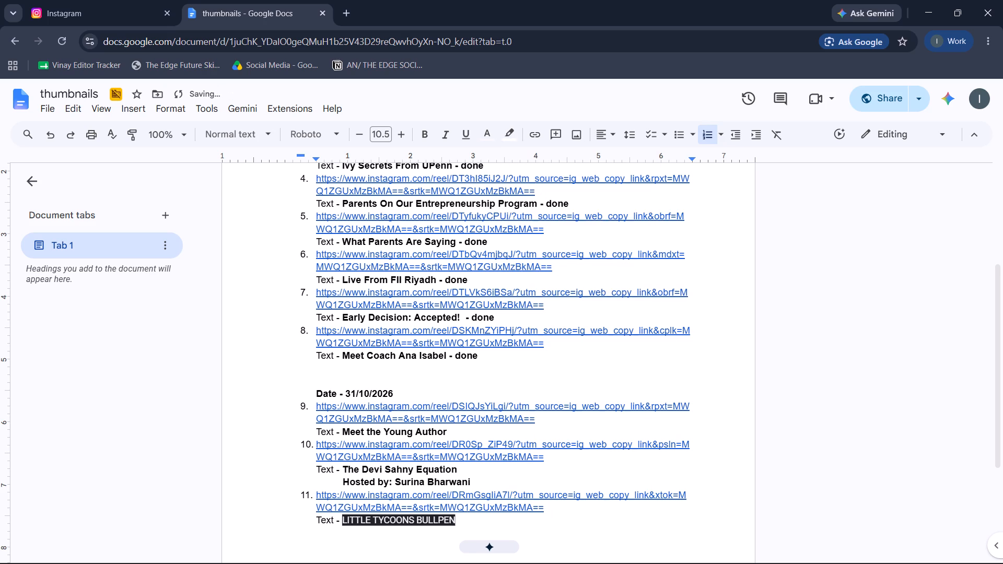
pyautogui.moveTo(460, 520); pyautogui.dragTo(348, 519)
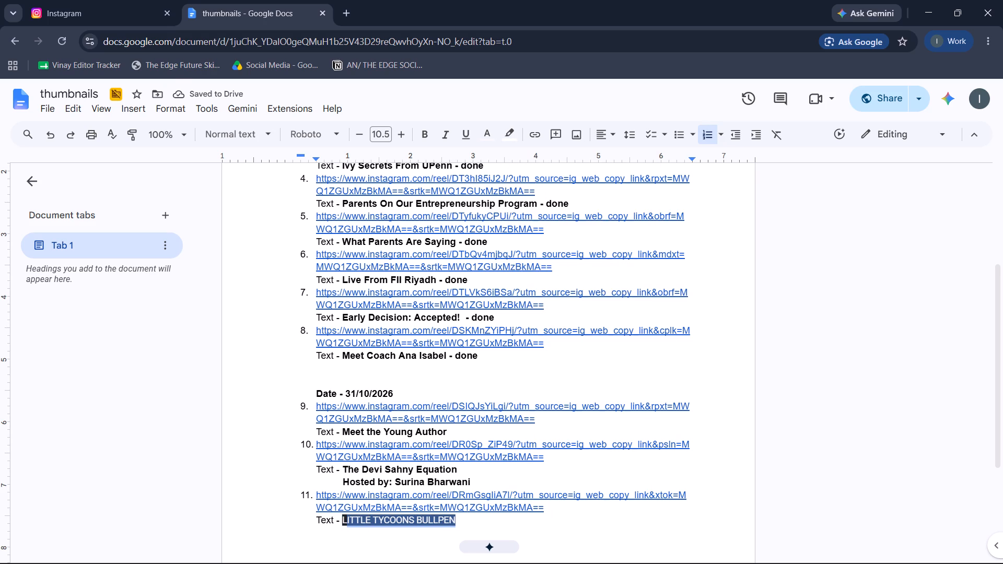
pyautogui.moveTo(348, 519); pyautogui.dragTo(350, 519)
pyautogui.hotkey('shift', 'Left')
pyautogui.hotkey('shift', 'Left')
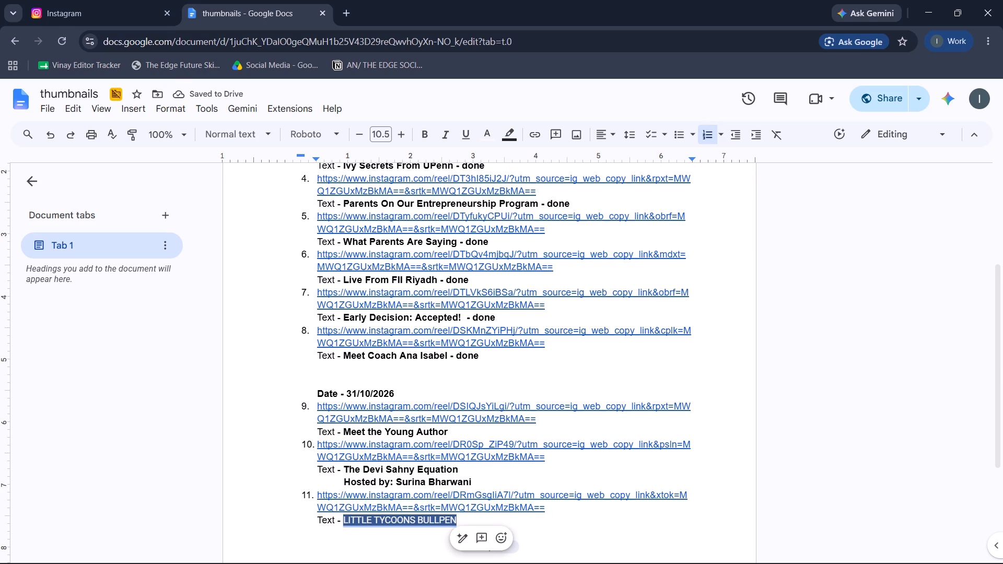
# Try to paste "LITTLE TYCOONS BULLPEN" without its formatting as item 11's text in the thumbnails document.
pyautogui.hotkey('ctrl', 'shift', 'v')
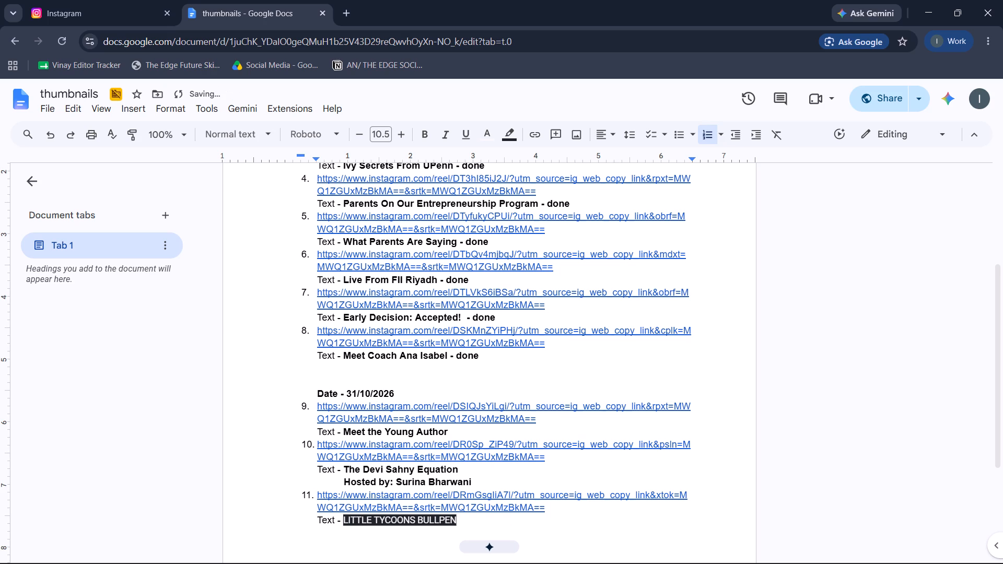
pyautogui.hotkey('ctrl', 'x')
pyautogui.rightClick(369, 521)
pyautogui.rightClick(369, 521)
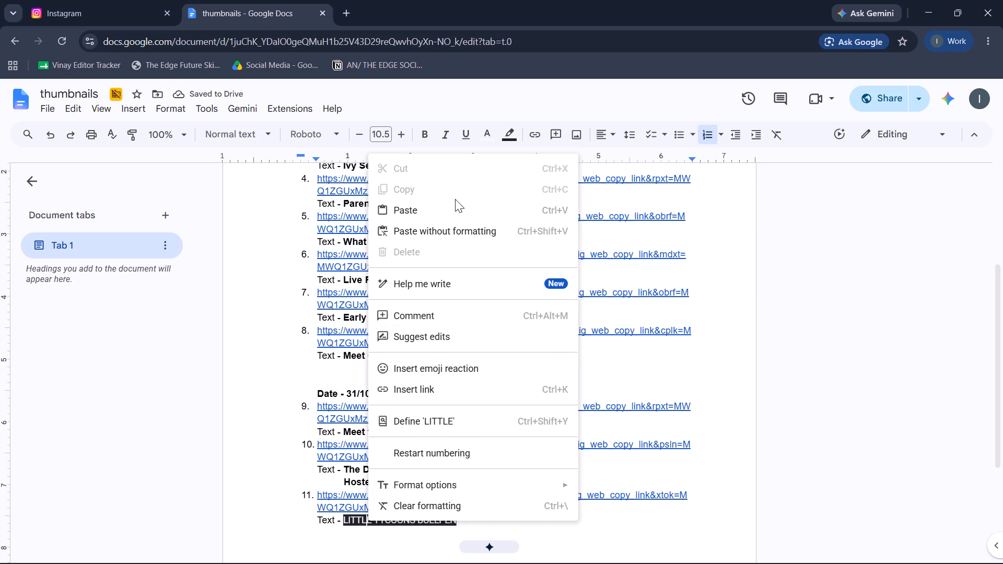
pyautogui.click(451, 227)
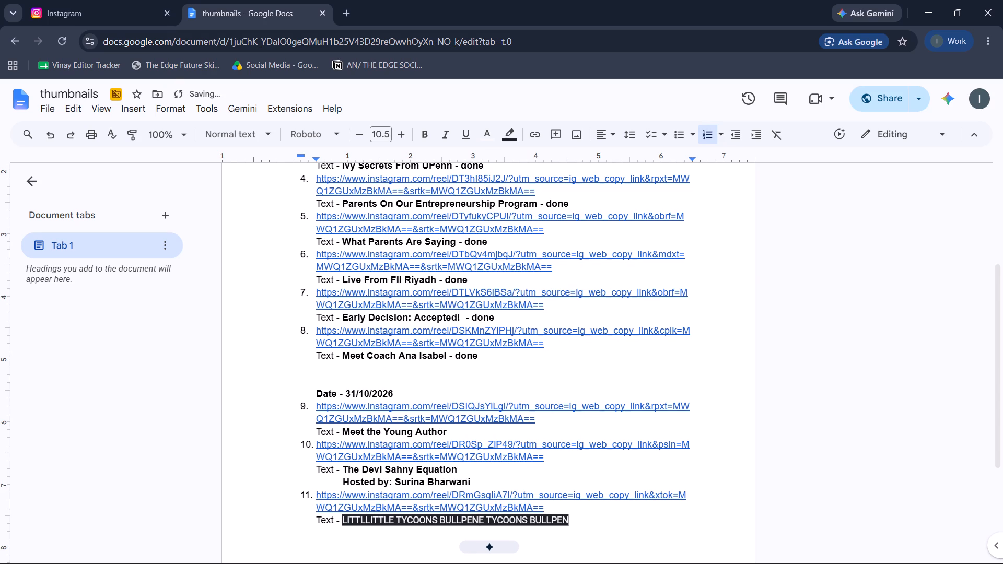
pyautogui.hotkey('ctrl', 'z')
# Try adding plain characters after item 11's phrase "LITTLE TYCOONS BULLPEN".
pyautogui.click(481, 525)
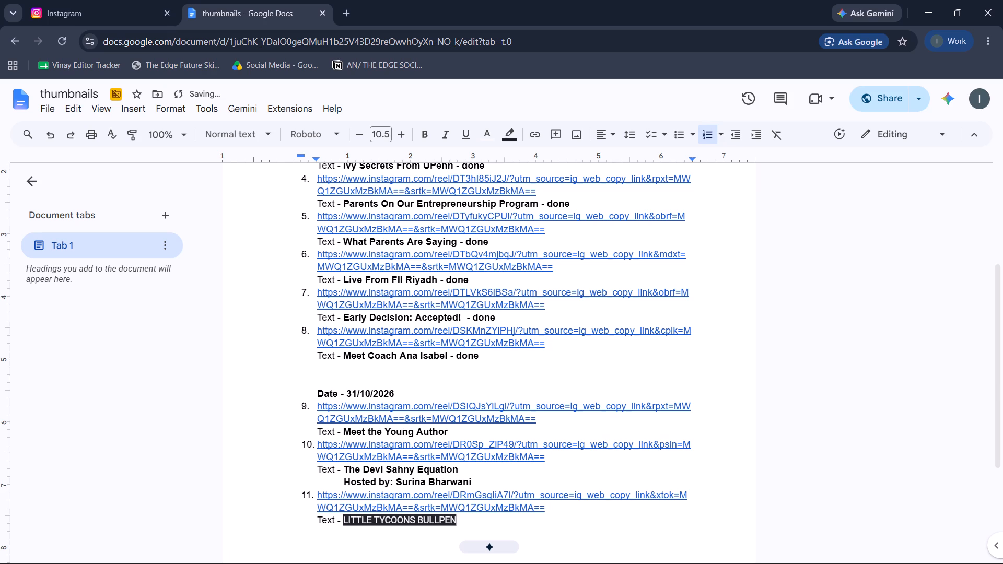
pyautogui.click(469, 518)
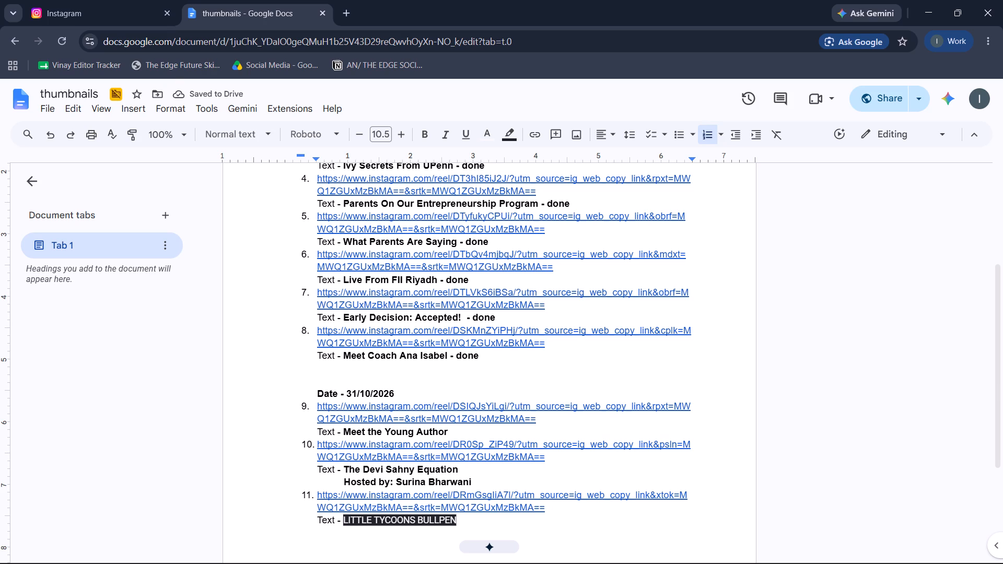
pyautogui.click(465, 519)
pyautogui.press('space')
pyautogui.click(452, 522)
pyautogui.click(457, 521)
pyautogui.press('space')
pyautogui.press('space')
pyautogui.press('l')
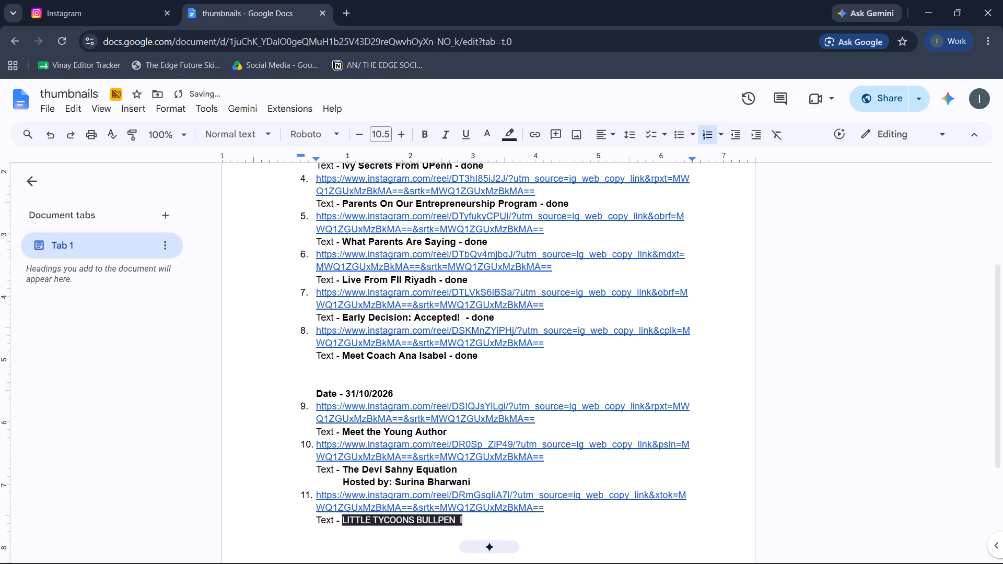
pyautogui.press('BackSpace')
# Delete the phrase "LITTLE TYCOONS BULLPEN" from item 11, keeping the "Text -" label.
pyautogui.moveTo(466, 520); pyautogui.dragTo(360, 521)
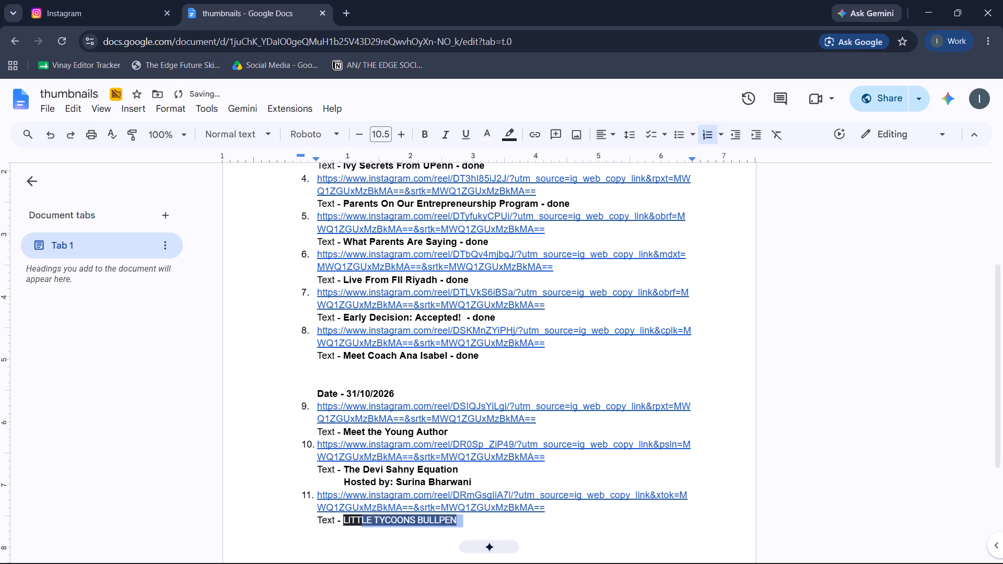
pyautogui.press('BackSpace')
pyautogui.press('BackSpace')
pyautogui.press('BackSpace')
pyautogui.press('BackSpace')
pyautogui.press('BackSpace')
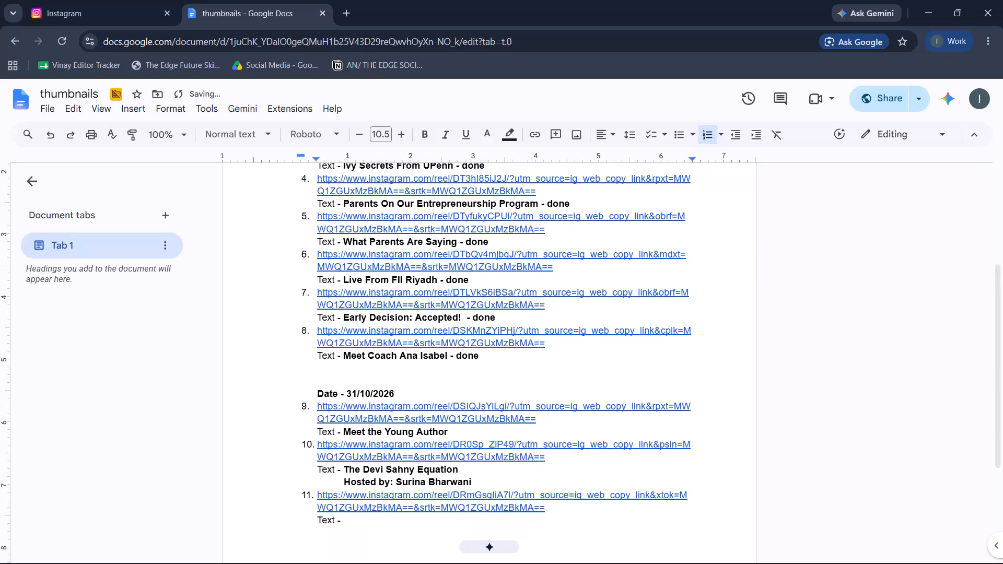
pyautogui.press('BackSpace')
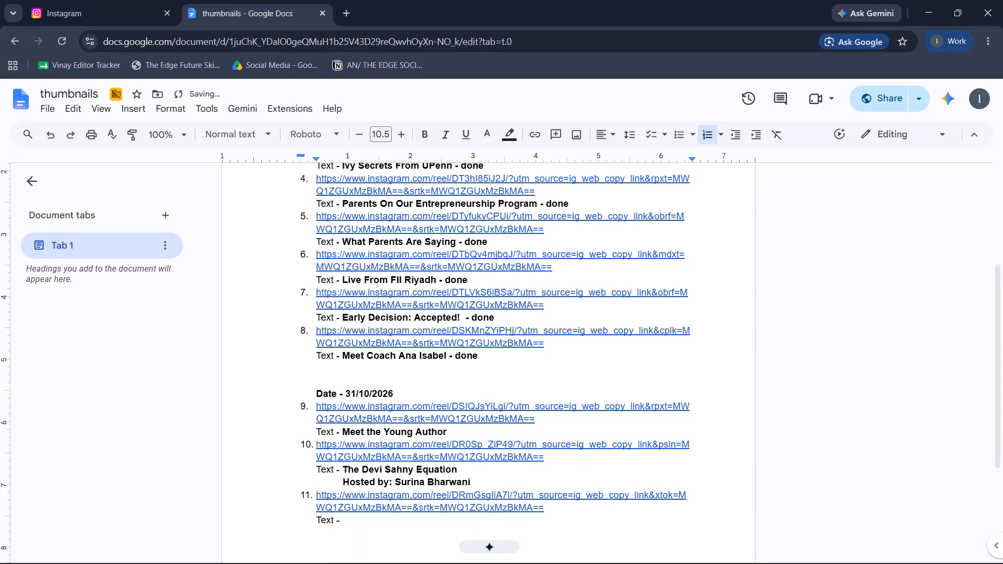
# Clear the dark highlight colour for new text after item 11's "Text -" label and choose the custom white highlight.
pyautogui.click(506, 136)
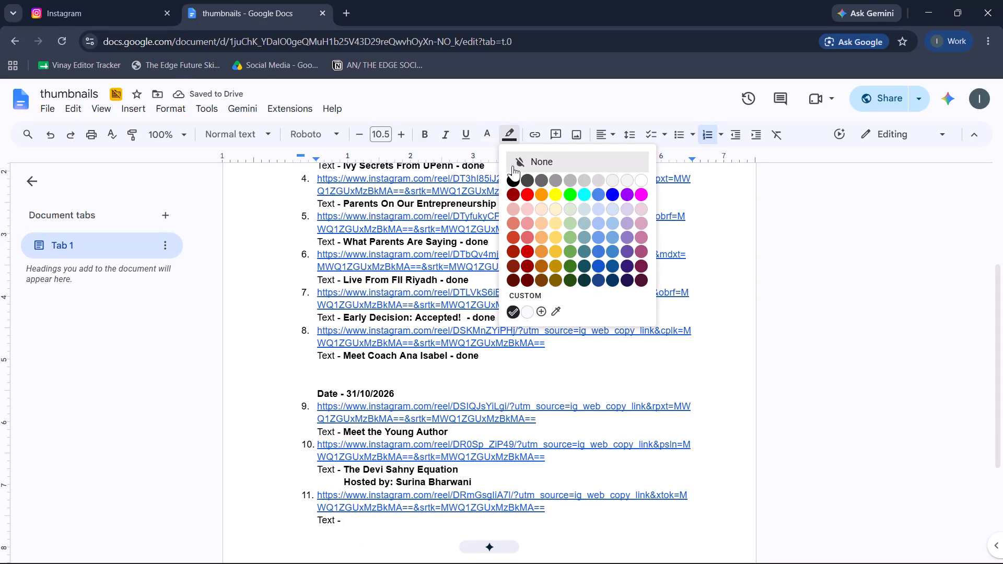
pyautogui.click(515, 168)
pyautogui.click(508, 133)
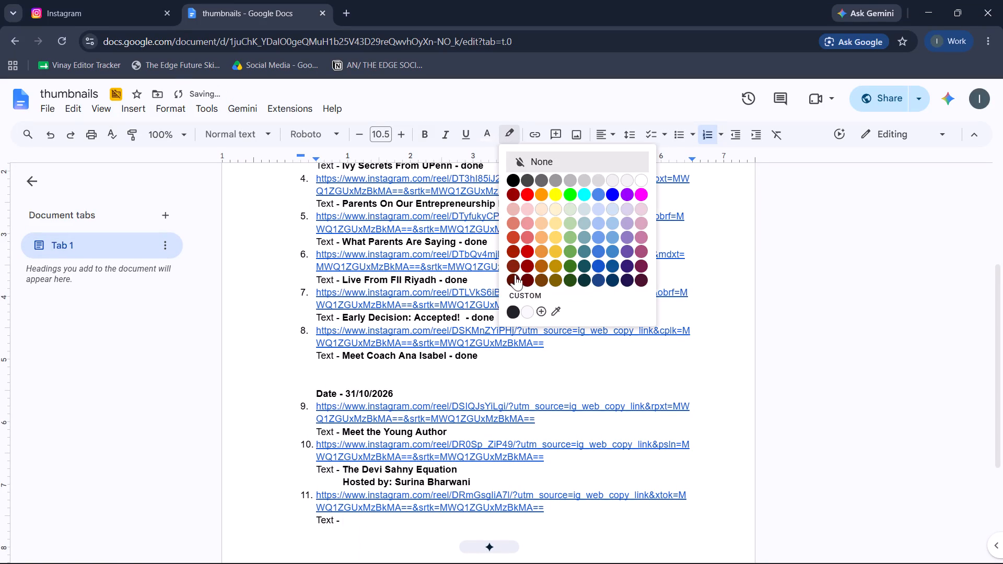
pyautogui.click(530, 311)
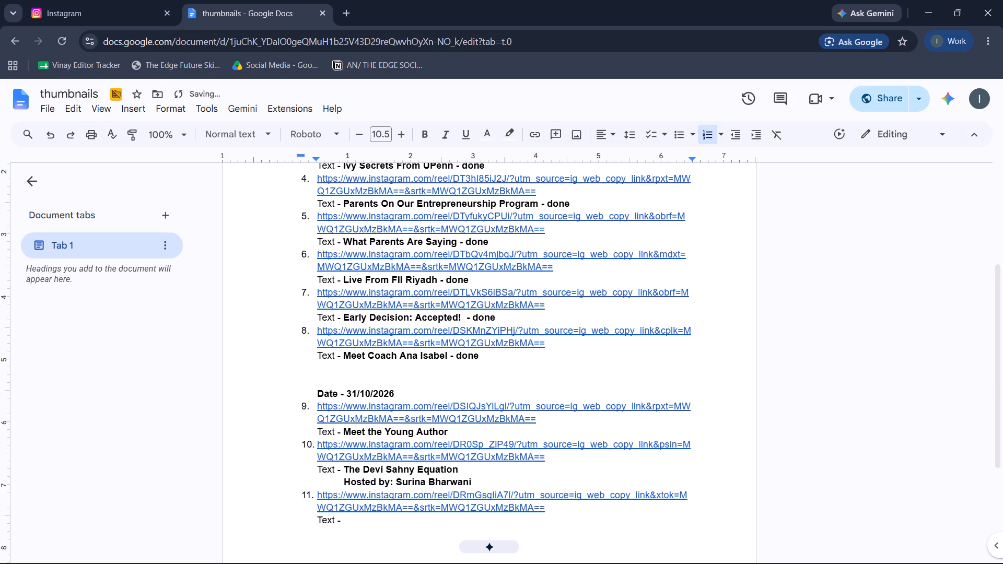
# Set the text colour to black and enter "Little Tycoons Bullpen" after item 11's "Text -" label.
pyautogui.click(491, 138)
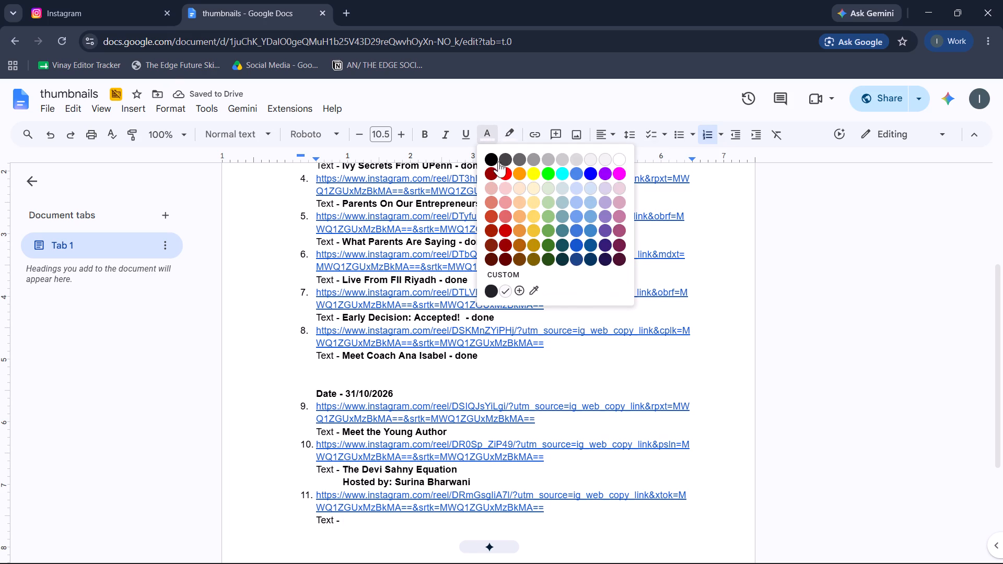
pyautogui.click(492, 160)
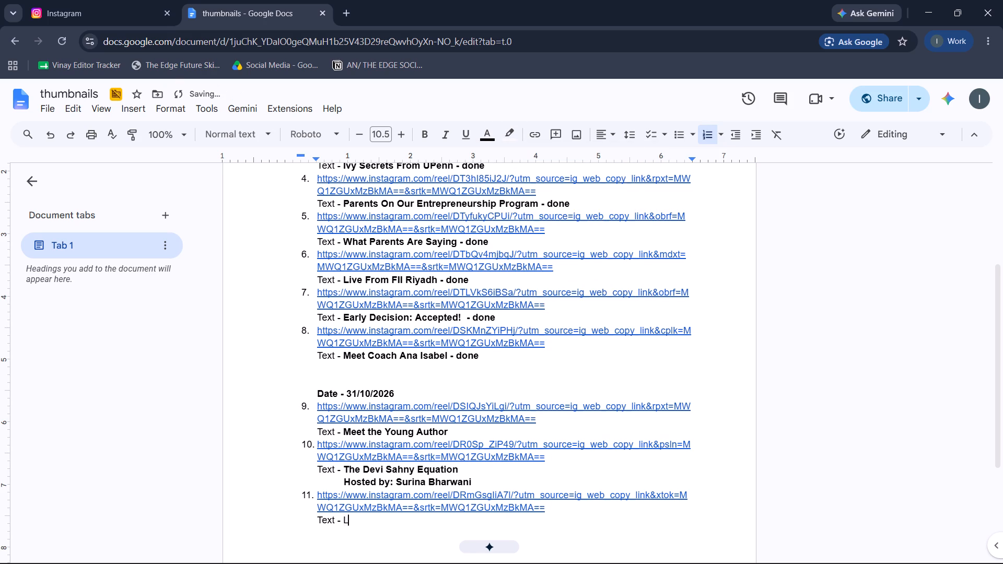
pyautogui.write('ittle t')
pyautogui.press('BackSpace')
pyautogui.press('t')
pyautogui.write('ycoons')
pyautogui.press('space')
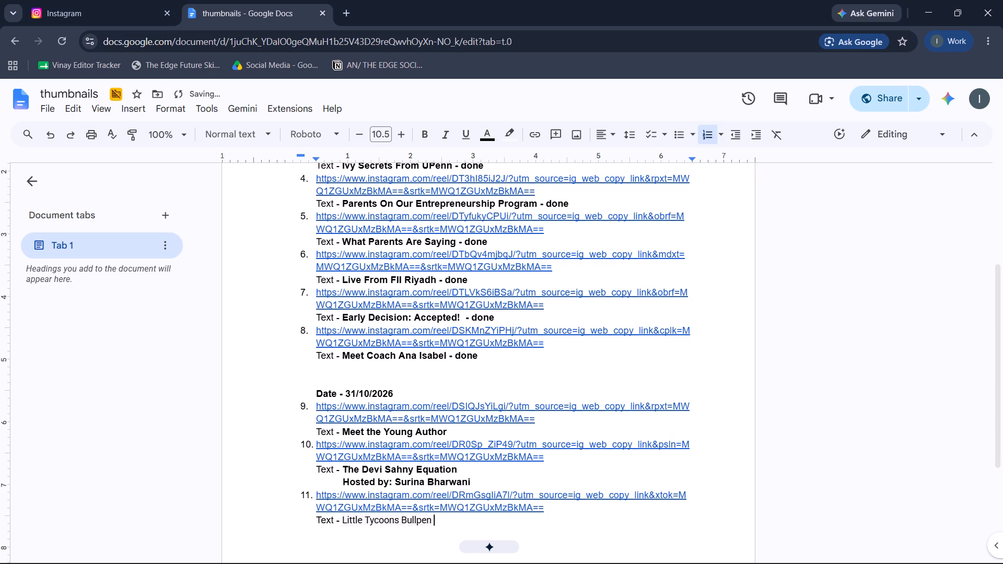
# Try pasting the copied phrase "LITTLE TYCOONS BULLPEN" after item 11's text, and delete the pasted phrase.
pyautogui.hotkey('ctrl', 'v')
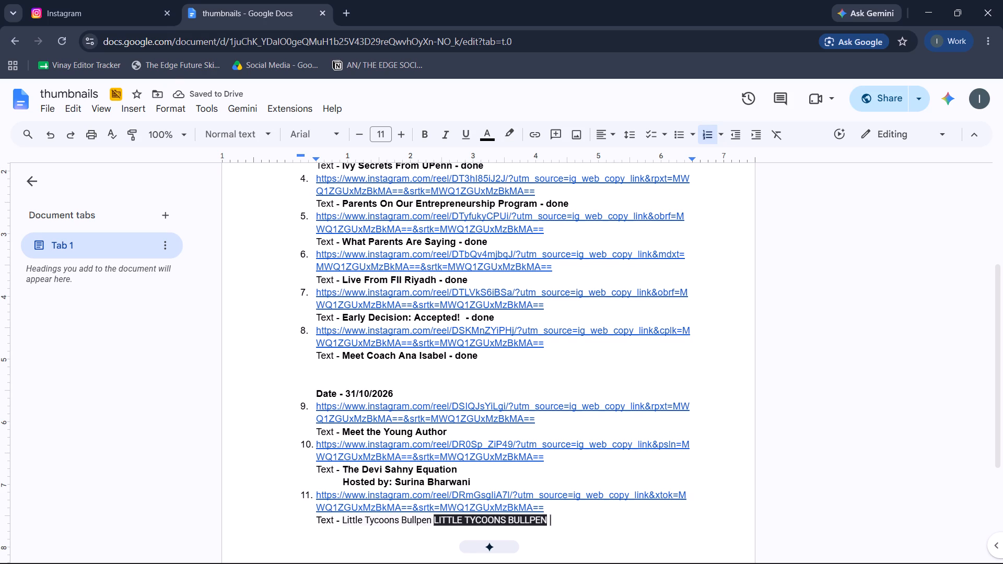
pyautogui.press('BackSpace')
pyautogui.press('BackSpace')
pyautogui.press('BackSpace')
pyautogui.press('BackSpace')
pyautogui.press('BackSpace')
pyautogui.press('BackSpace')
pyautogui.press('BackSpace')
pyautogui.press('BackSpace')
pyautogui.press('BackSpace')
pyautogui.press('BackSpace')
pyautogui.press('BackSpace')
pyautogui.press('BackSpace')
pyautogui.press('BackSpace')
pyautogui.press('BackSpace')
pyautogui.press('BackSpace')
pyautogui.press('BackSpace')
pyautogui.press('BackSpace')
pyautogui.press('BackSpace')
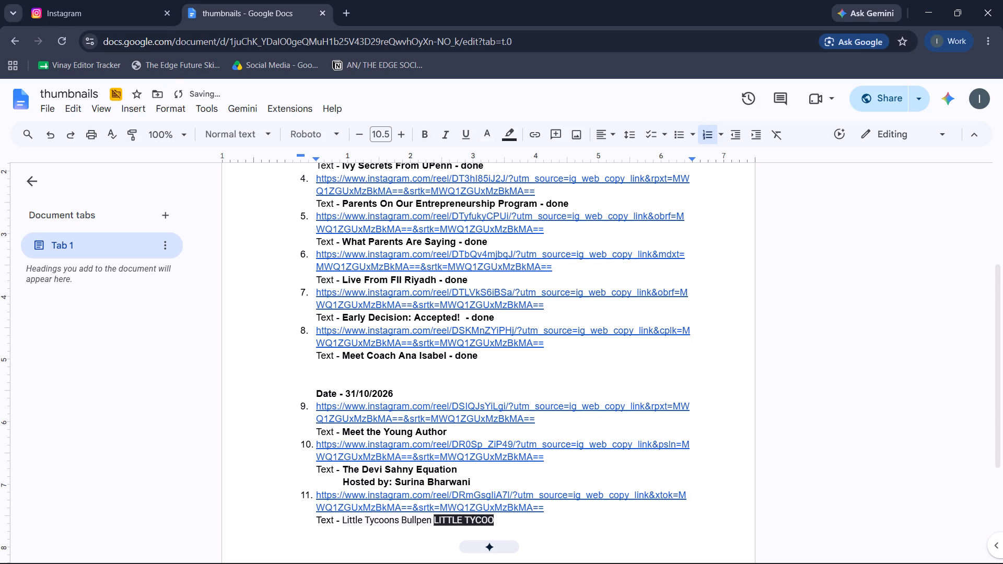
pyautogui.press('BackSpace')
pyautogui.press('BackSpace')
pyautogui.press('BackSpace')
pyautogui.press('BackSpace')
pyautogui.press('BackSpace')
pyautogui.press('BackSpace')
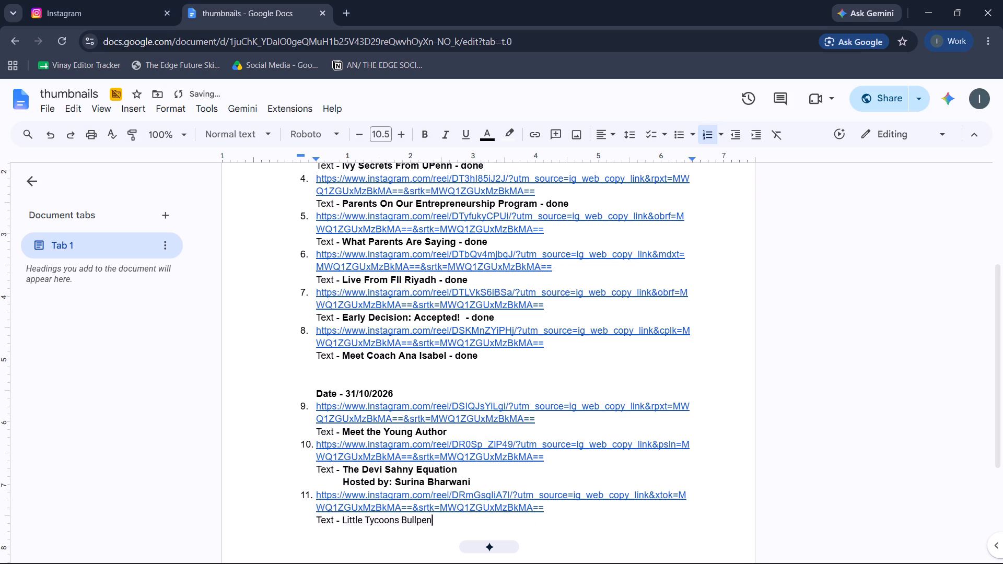
# Make item 11's phrase "Little Tycoons Bullpen" bold, leaving out the "Text -" label.
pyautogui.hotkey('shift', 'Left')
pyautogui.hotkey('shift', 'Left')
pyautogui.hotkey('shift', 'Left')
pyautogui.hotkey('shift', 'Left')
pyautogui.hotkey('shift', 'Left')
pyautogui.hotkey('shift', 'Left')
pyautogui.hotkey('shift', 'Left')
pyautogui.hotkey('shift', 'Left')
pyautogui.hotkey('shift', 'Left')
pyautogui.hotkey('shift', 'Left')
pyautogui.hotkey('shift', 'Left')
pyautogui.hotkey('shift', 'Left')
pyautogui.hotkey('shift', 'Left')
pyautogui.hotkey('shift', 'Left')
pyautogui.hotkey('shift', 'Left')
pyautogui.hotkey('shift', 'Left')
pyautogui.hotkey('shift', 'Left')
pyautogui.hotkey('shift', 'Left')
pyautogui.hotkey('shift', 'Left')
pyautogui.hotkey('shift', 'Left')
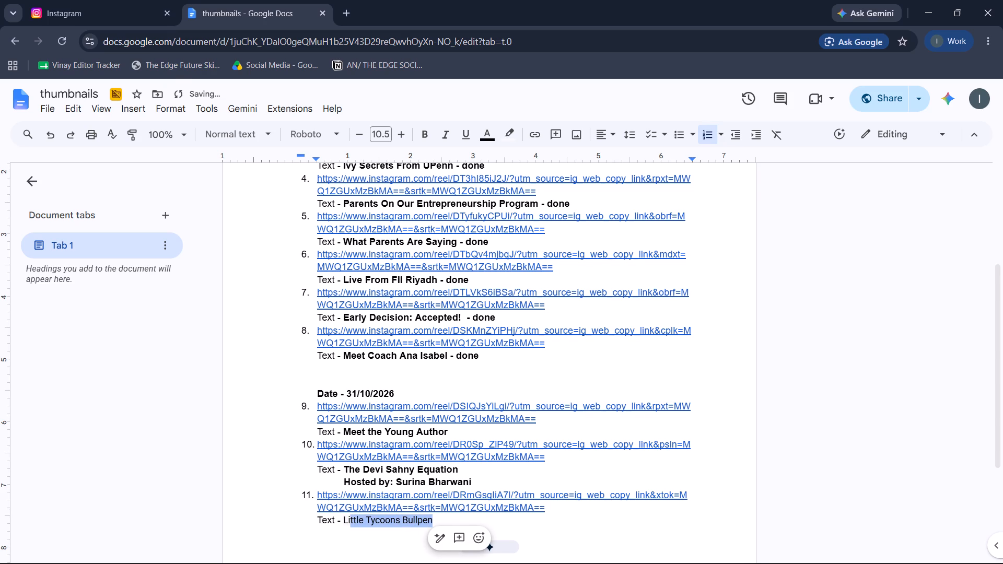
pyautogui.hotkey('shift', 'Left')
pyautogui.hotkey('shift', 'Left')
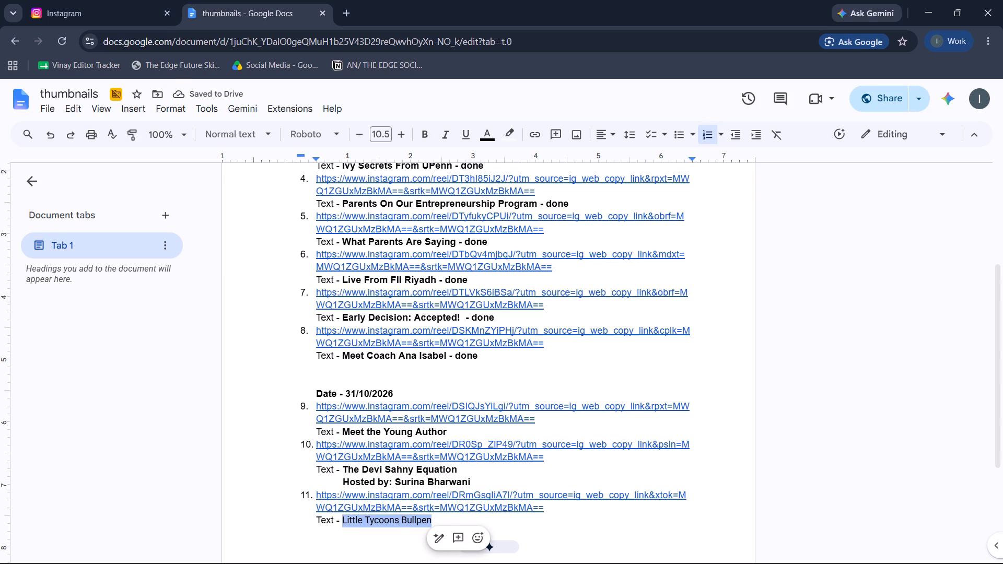
pyautogui.click(420, 136)
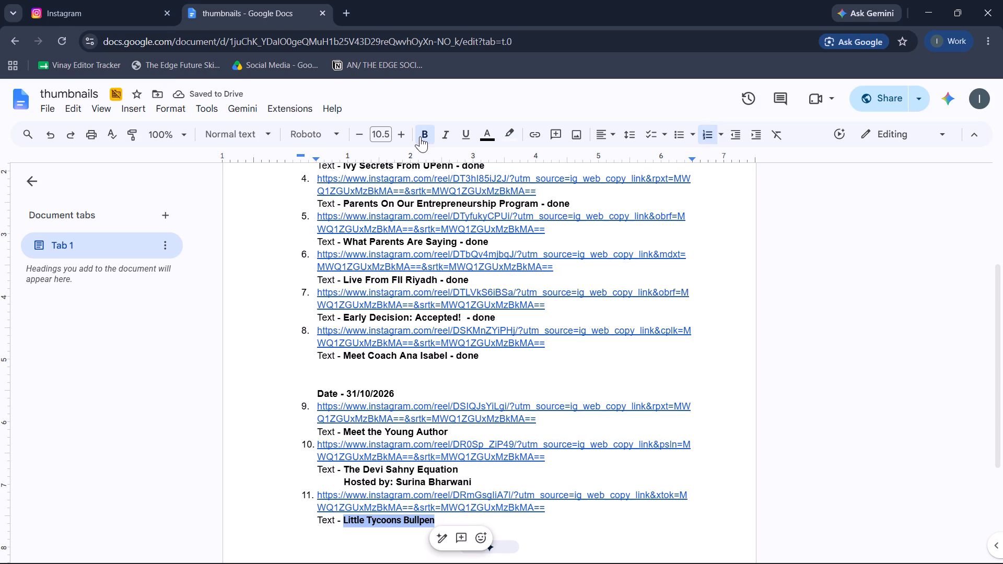
pyautogui.click(553, 524)
# Copy the link of the "He never wanted to write a book!" reel from the ascendnowofficial Instagram profile.
pyautogui.scroll(-1, 553, 524)
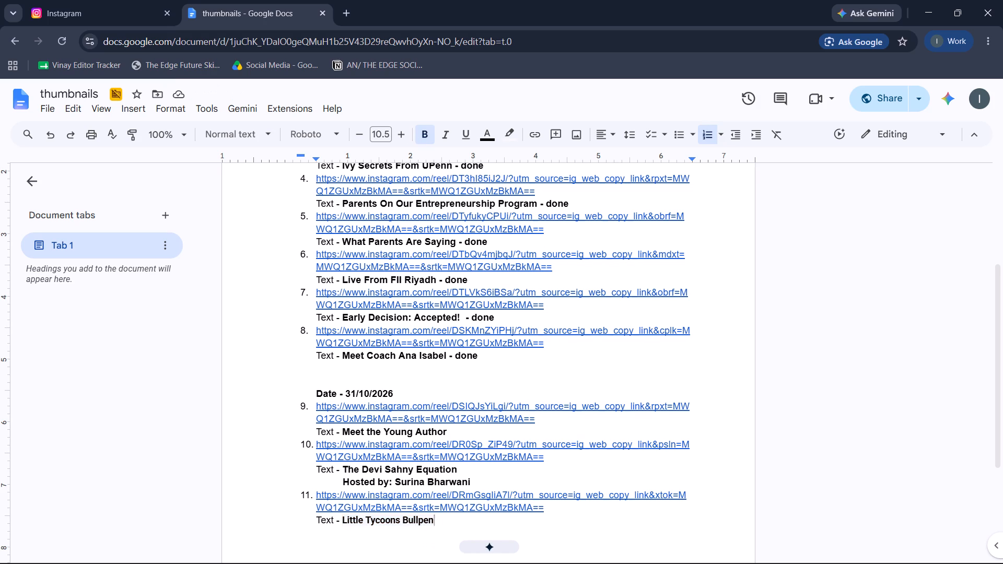
pyautogui.scroll(-2, 553, 524)
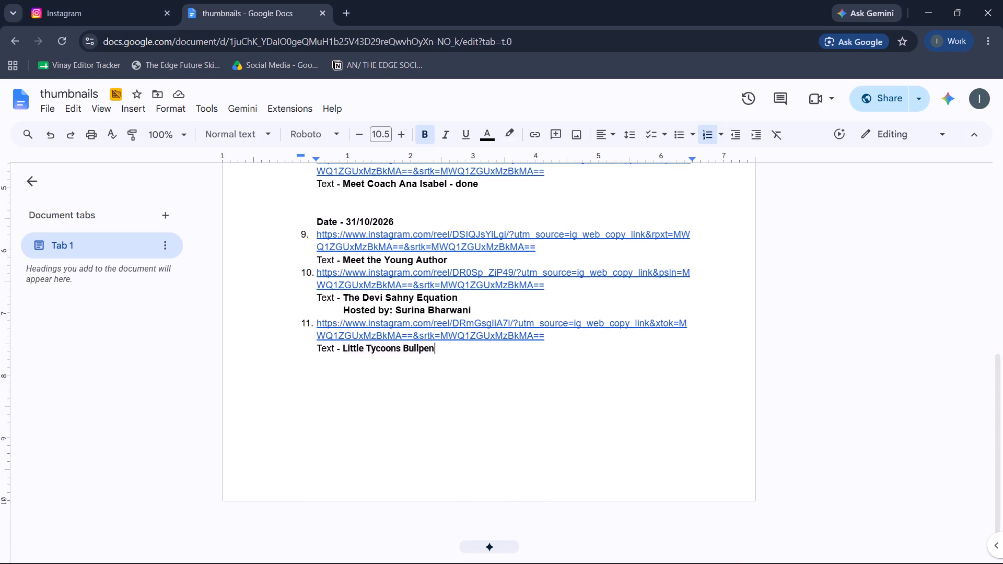
pyautogui.click(116, 21)
pyautogui.click(836, 201)
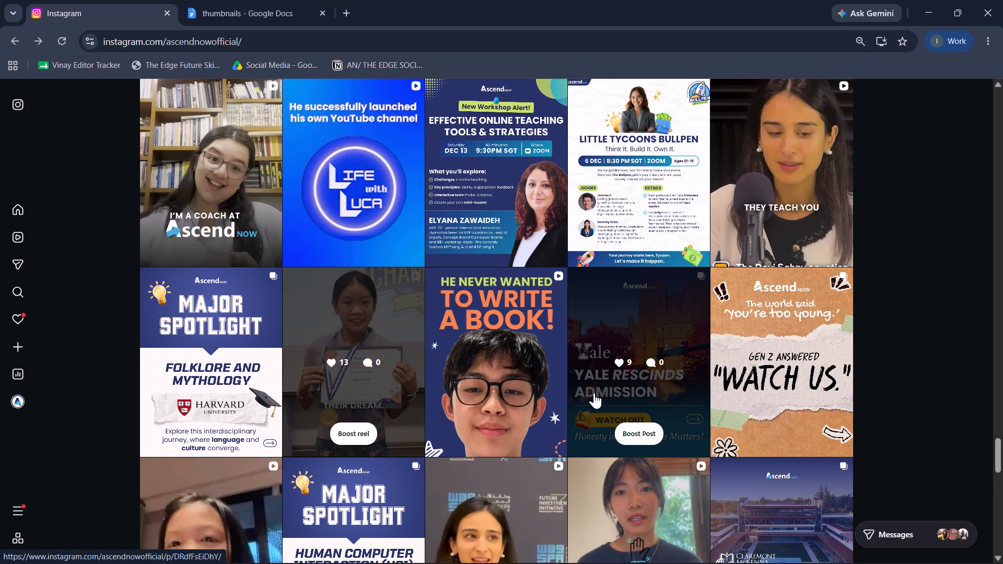
pyautogui.click(535, 412)
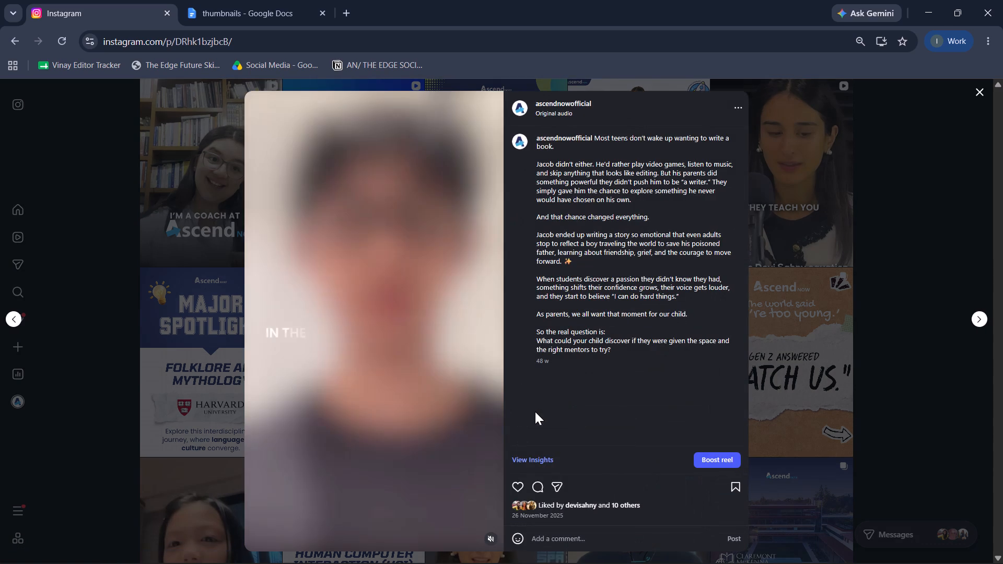
pyautogui.click(733, 111)
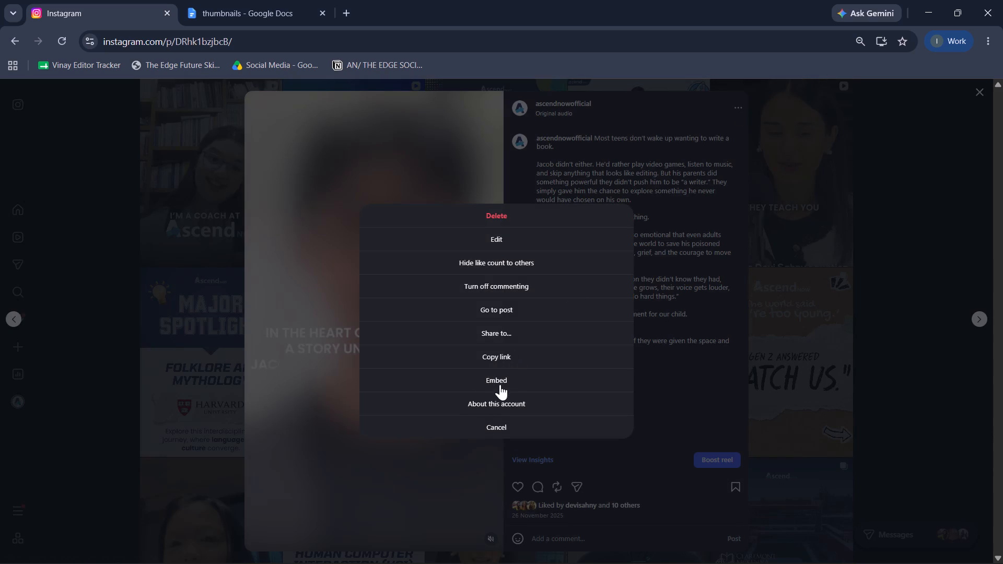
pyautogui.click(528, 355)
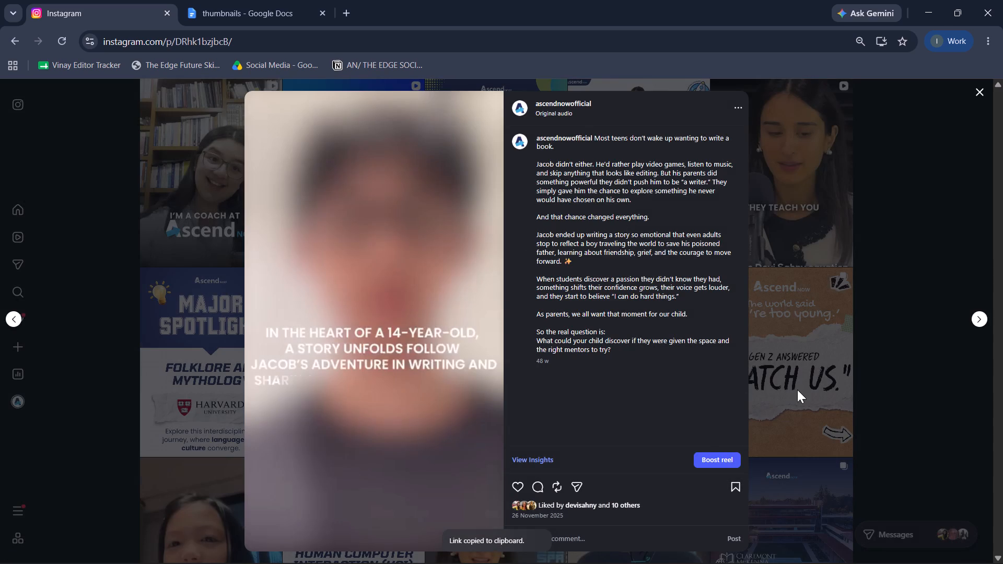
pyautogui.click(798, 392)
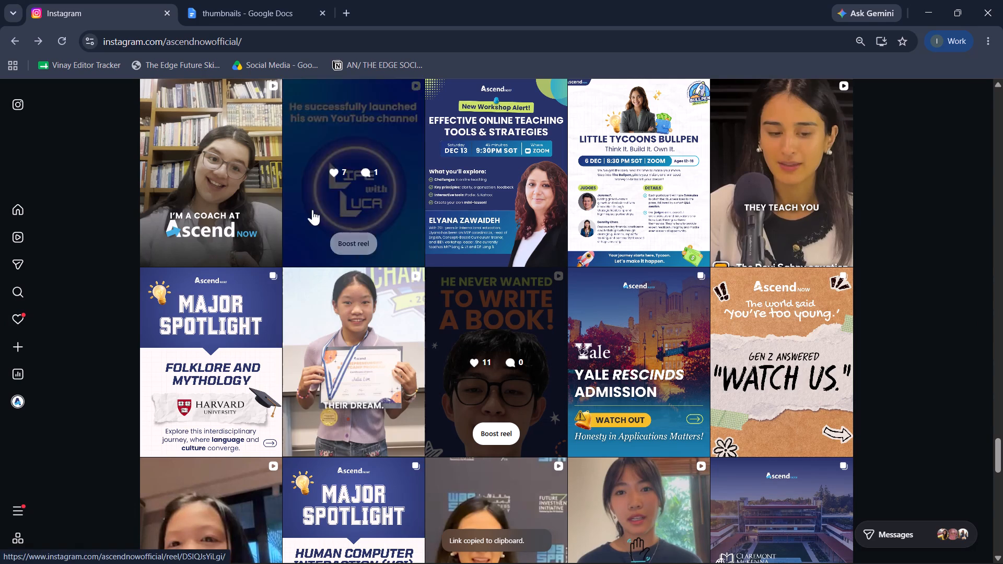
# Add the copied reel link as list item 12 below "Little Tycoons Bullpen" in the thumbnails document.
pyautogui.click(232, 11)
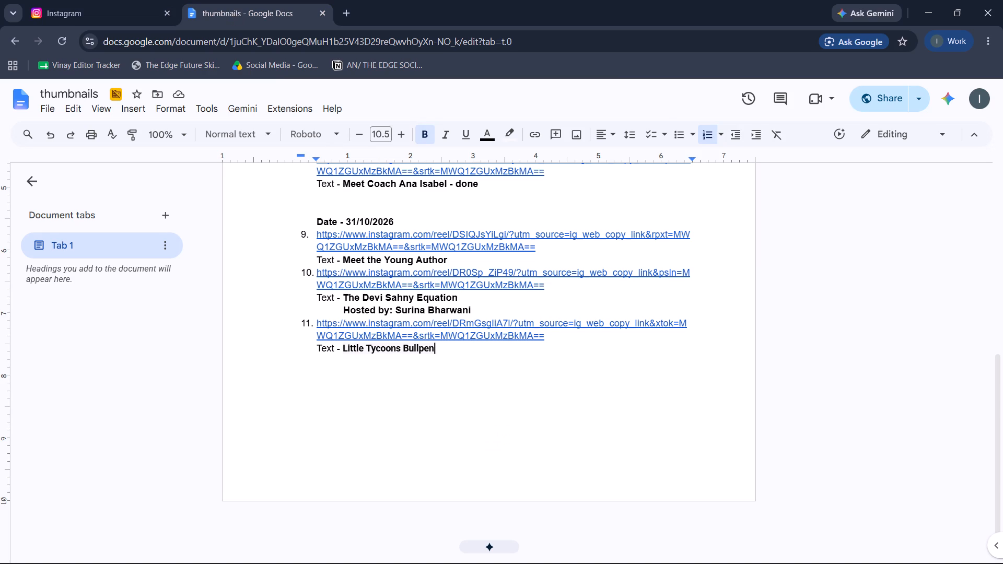
pyautogui.hotkey('shift', 'Return')
pyautogui.press('BackSpace')
pyautogui.press('BackSpace')
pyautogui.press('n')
pyautogui.press('Return')
pyautogui.hotkey('ctrl', 'v')
# Enter "Text - He never wanted to write a book!" on a new line under item 12's link.
pyautogui.hotkey('shift', 'Return')
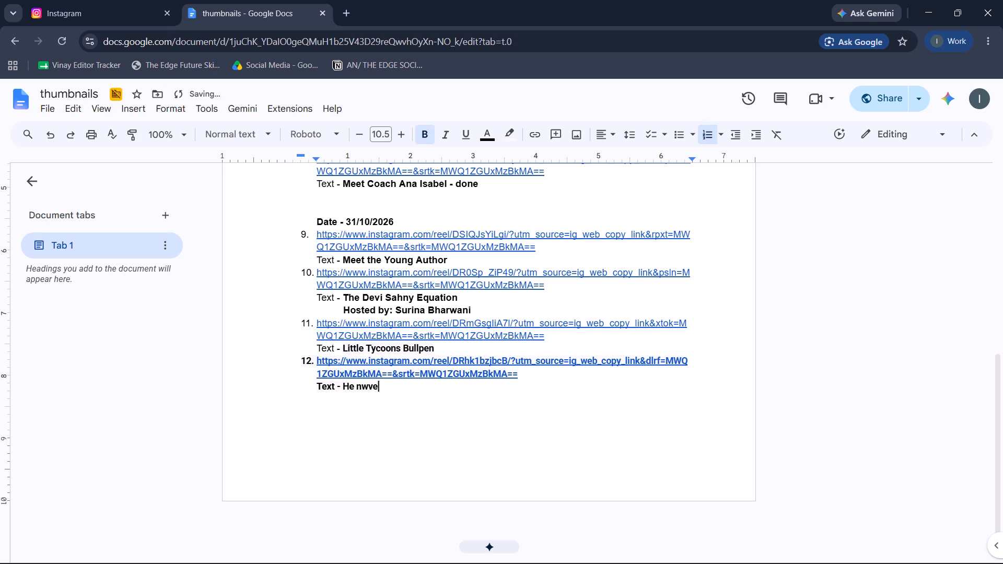
pyautogui.press('BackSpace')
pyautogui.press('BackSpace')
pyautogui.press('BackSpace')
pyautogui.press('BackSpace')
pyautogui.press('BackSpace')
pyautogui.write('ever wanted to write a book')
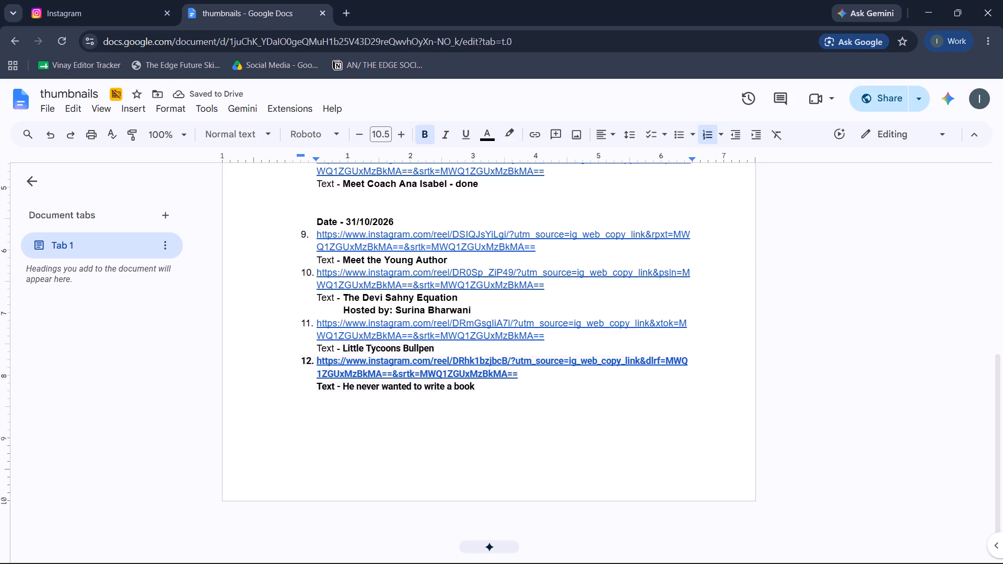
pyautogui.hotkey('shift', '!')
# Remove the bold formatting from item 12's link and "Text -" label.
pyautogui.moveTo(342, 386); pyautogui.dragTo(318, 364)
pyautogui.click(431, 136)
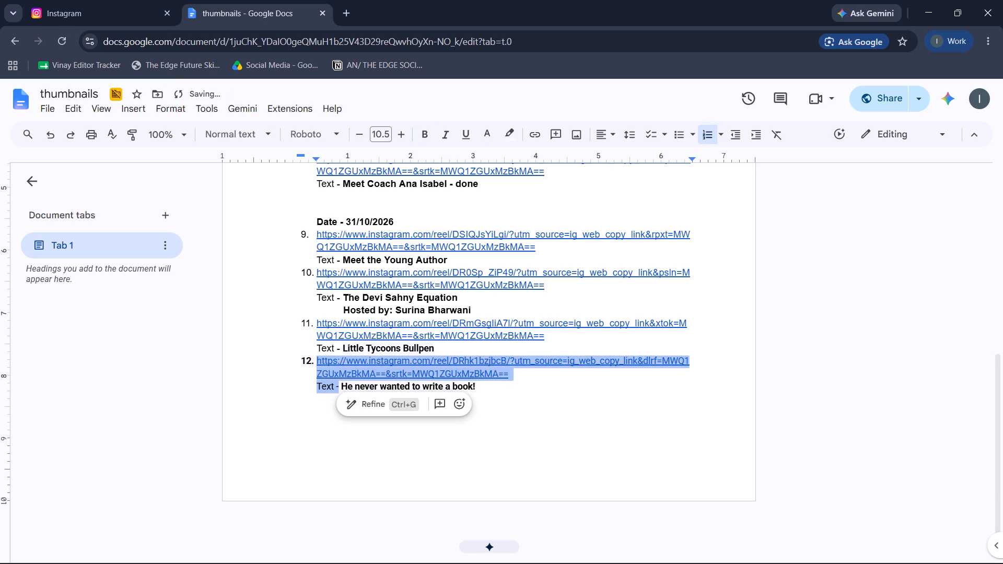
pyautogui.click(325, 416)
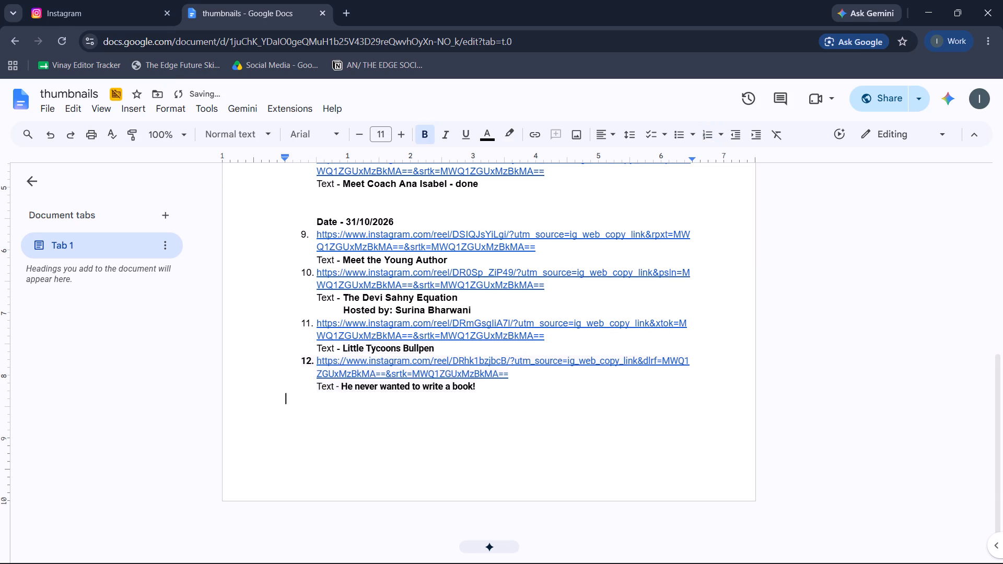
# Remove the bold formatting from list number 12.
pyautogui.moveTo(314, 359); pyautogui.dragTo(310, 359)
pyautogui.click(426, 140)
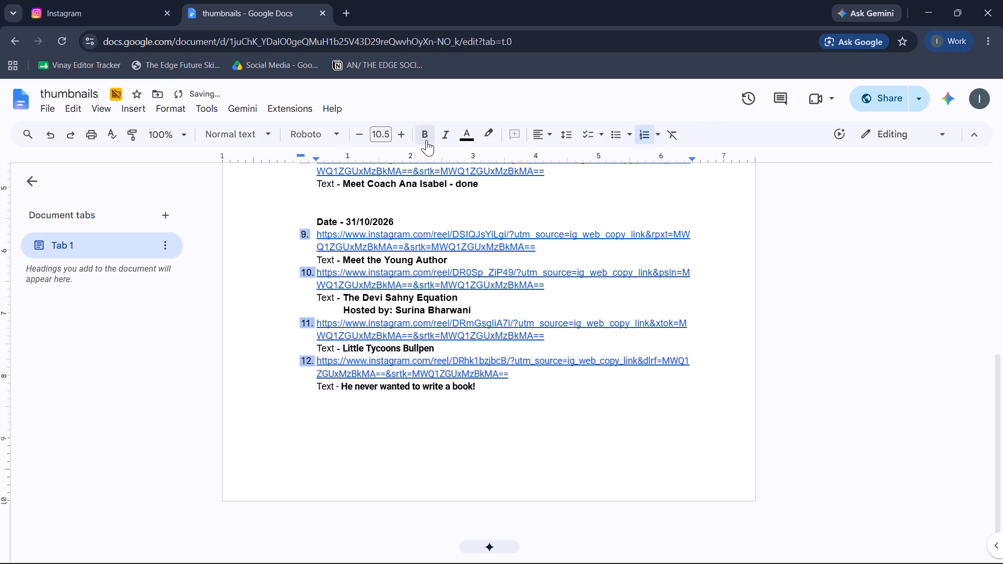
pyautogui.click(426, 140)
pyautogui.click(426, 140)
pyautogui.click(502, 398)
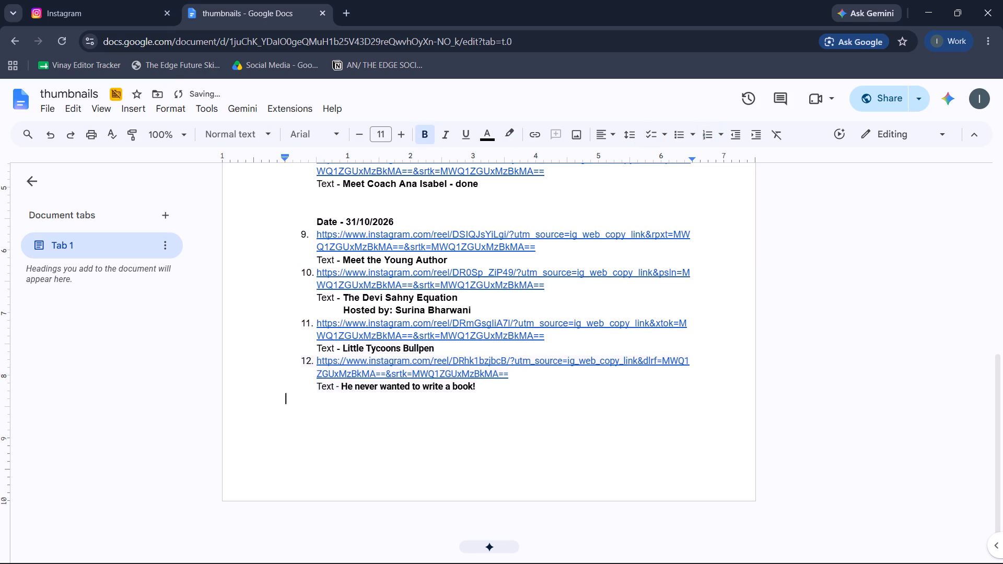
# Add the link of the 8-year-old author's Instagram reel as list item 13 in non-bold text.
pyautogui.click(491, 387)
pyautogui.press('Return')
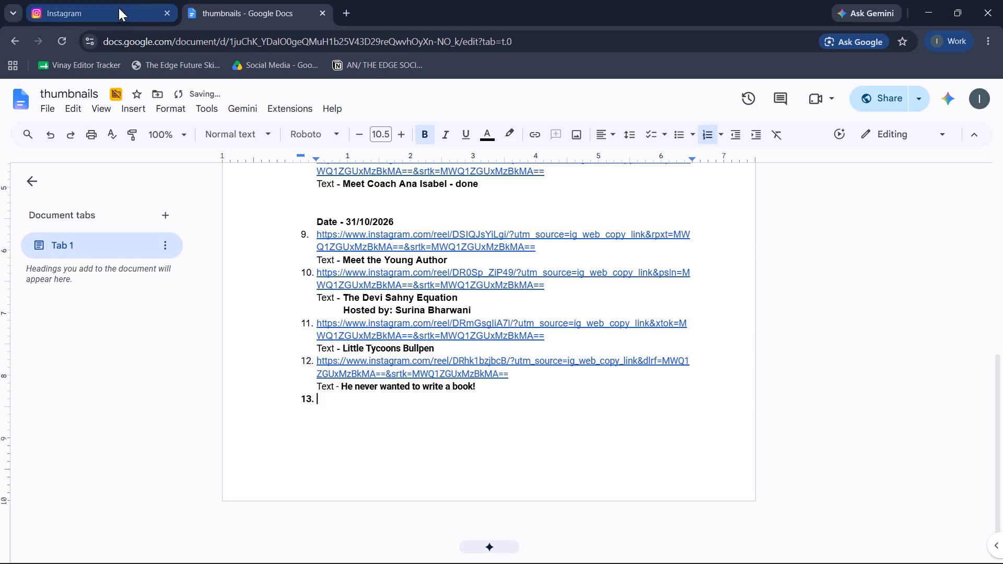
pyautogui.click(425, 137)
pyautogui.click(92, 15)
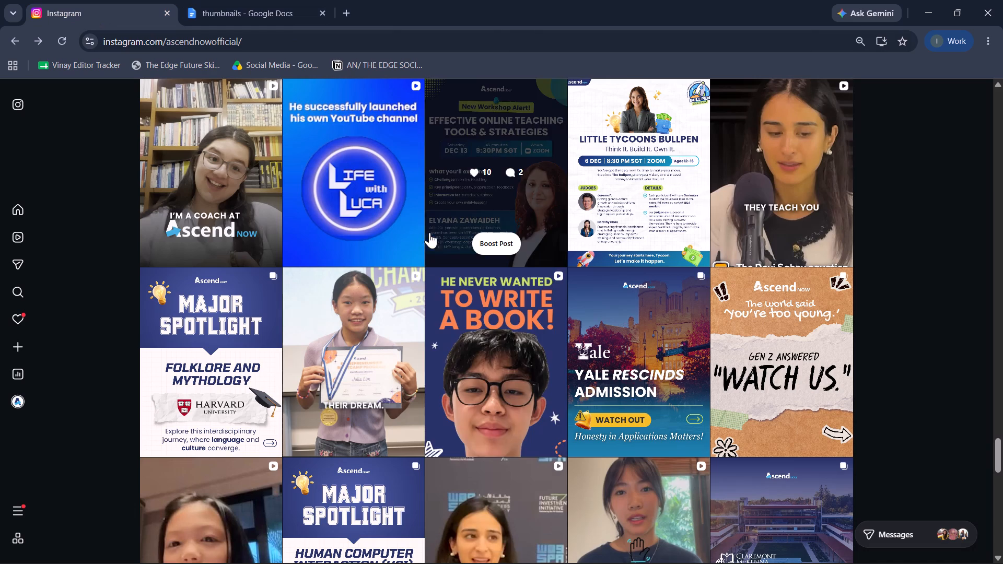
pyautogui.scroll(-3, 483, 354)
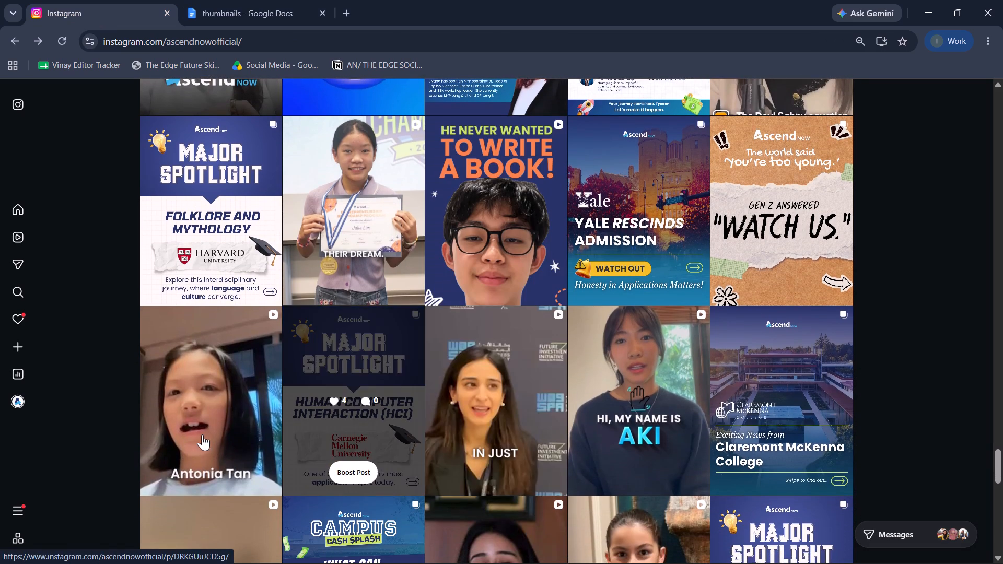
pyautogui.click(193, 434)
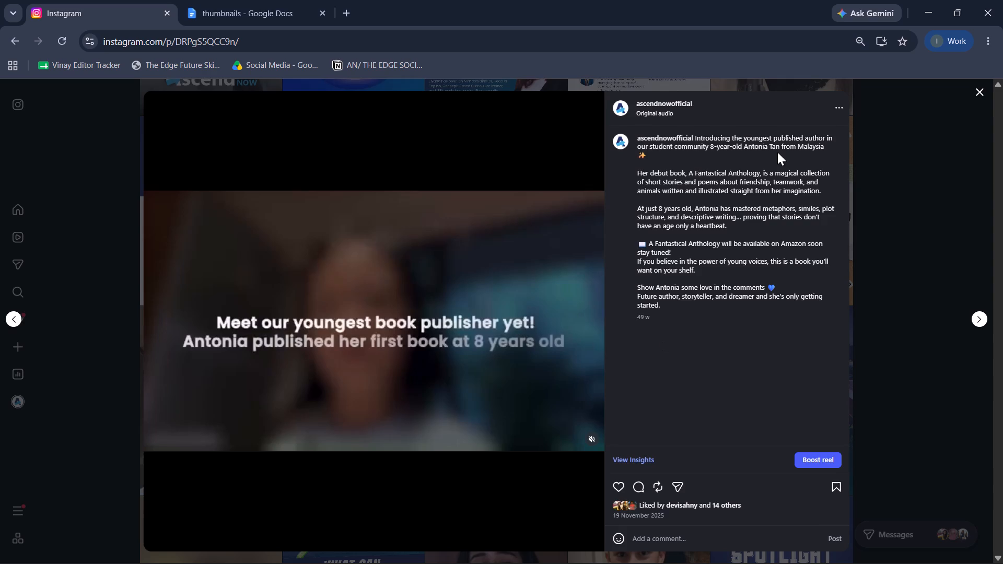
pyautogui.click(835, 109)
pyautogui.click(520, 358)
pyautogui.moveTo(280, 0); pyautogui.dragTo(284, 10)
pyautogui.hotkey('ctrl', 'v')
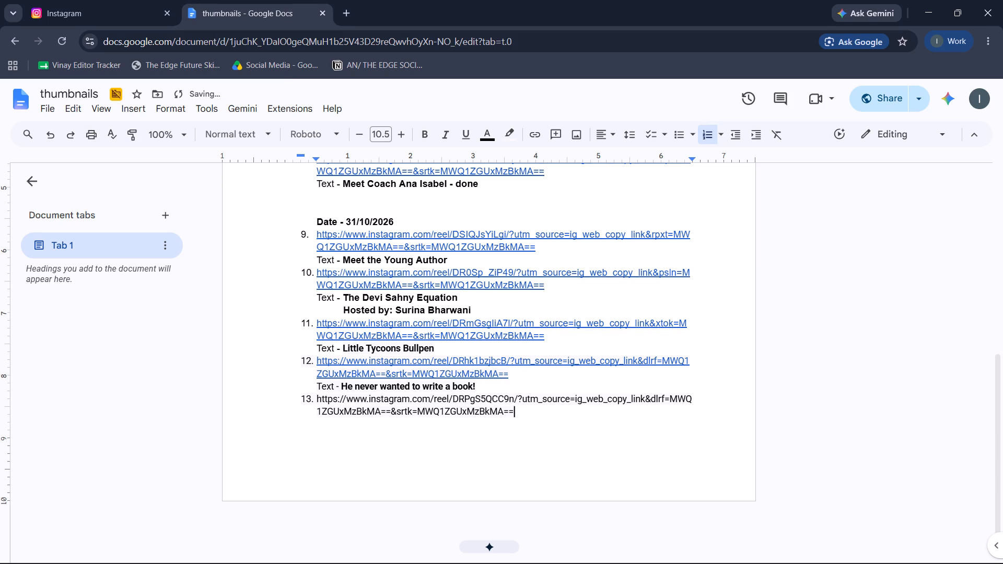
# Enter "Text - Meet our youngest book publisher yet" under item 13's link, taking the wording from the reel's caption.
pyautogui.hotkey('shift', 'Return')
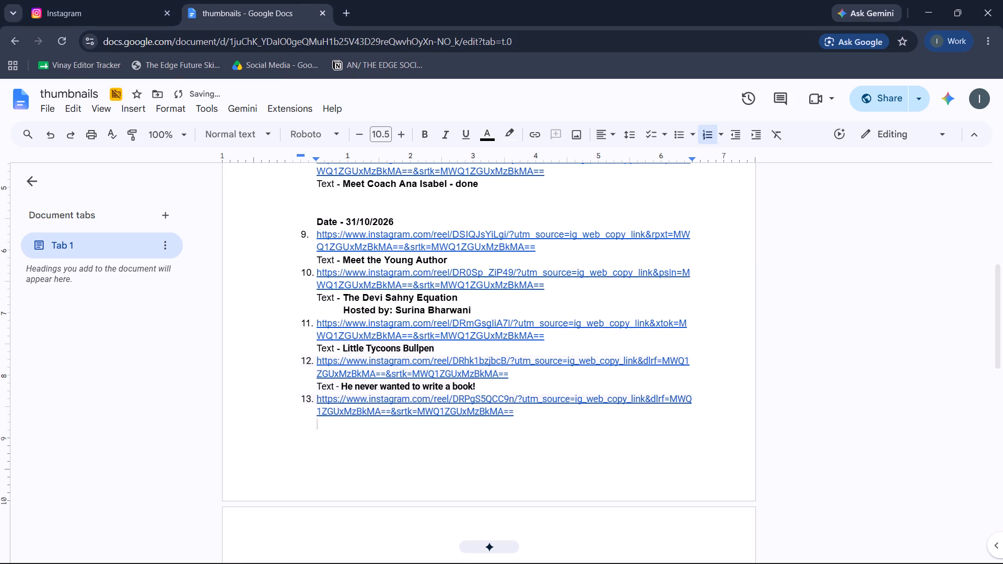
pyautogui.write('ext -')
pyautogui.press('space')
pyautogui.rightClick(109, 1)
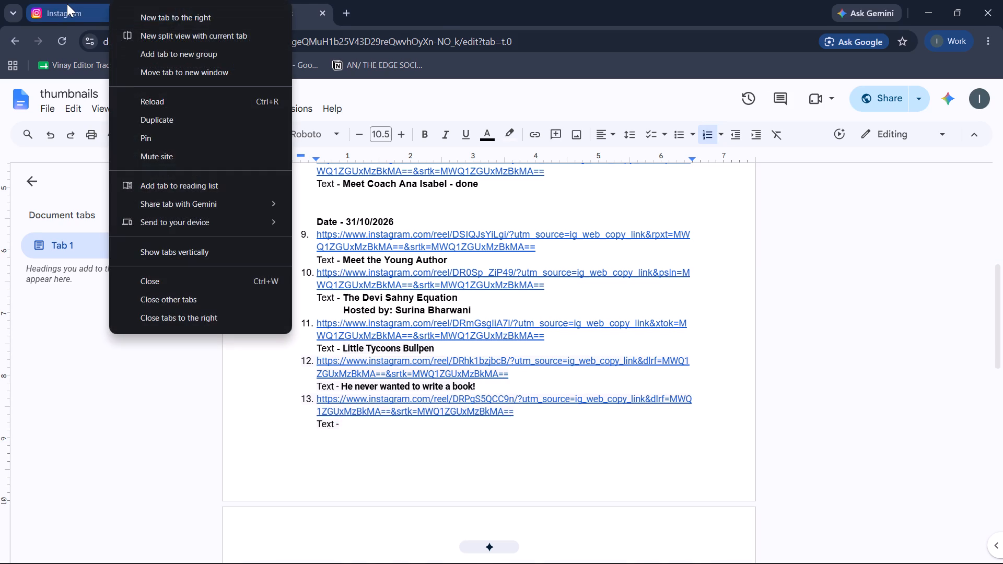
pyautogui.click(67, 4)
pyautogui.click(317, 19)
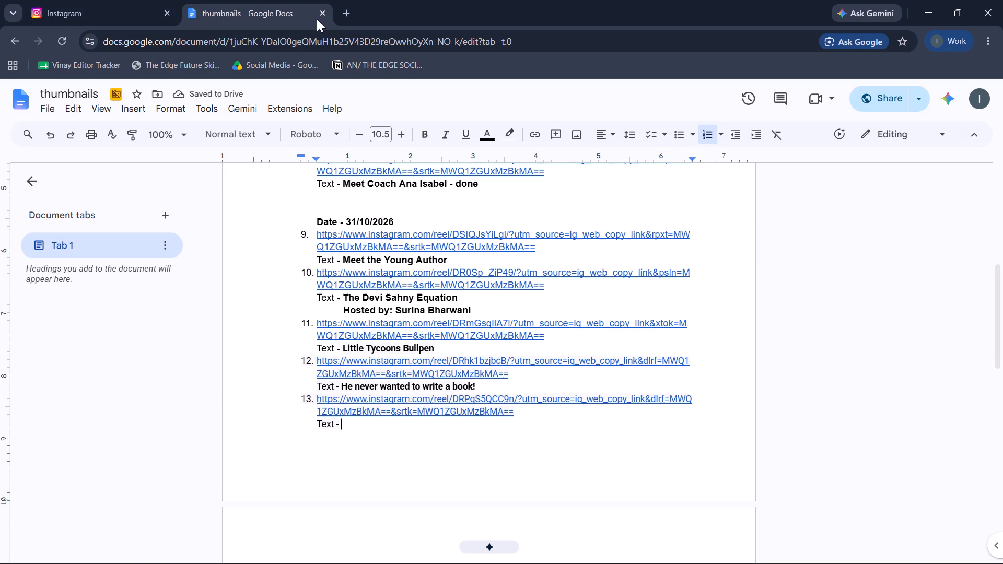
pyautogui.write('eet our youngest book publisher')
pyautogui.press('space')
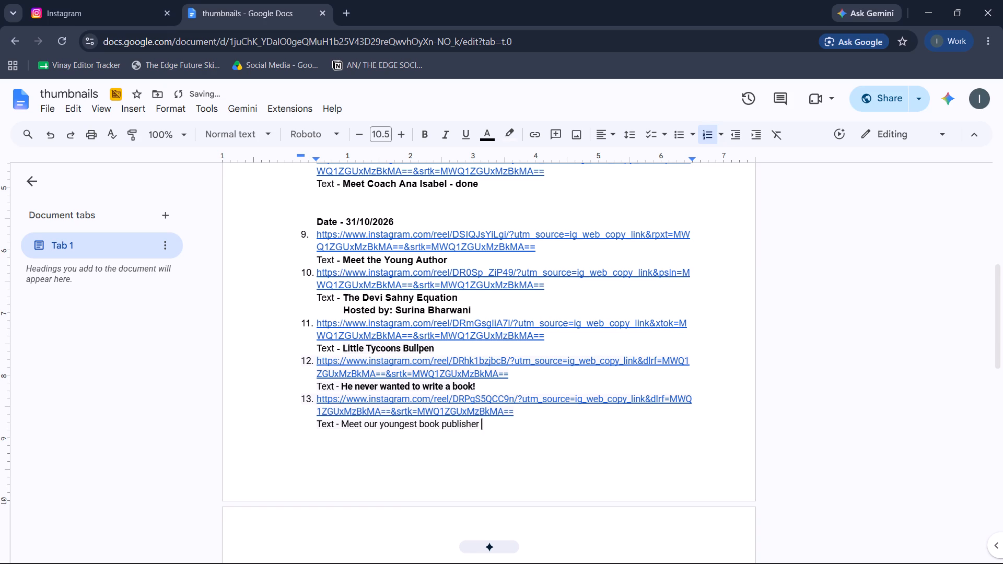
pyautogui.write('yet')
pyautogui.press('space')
# Make item 13's phrase "Meet our youngest book publisher yet" bold.
pyautogui.moveTo(497, 431); pyautogui.dragTo(342, 433)
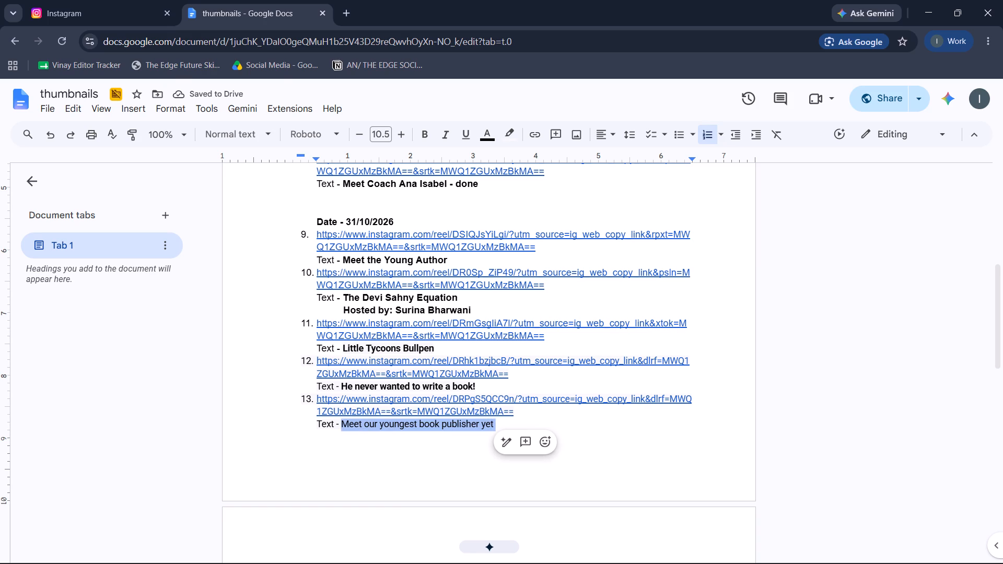
pyautogui.click(431, 140)
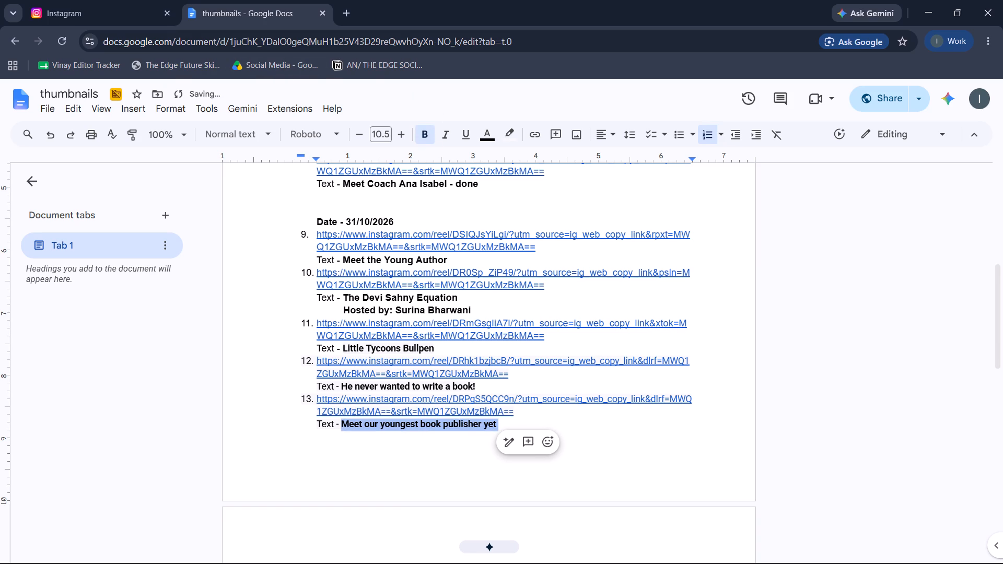
pyautogui.click(513, 422)
# Close the young author's reel and open the Future Investment Initiative reel captioned "In just" on the profile.
pyautogui.moveTo(93, 0); pyautogui.dragTo(100, 4)
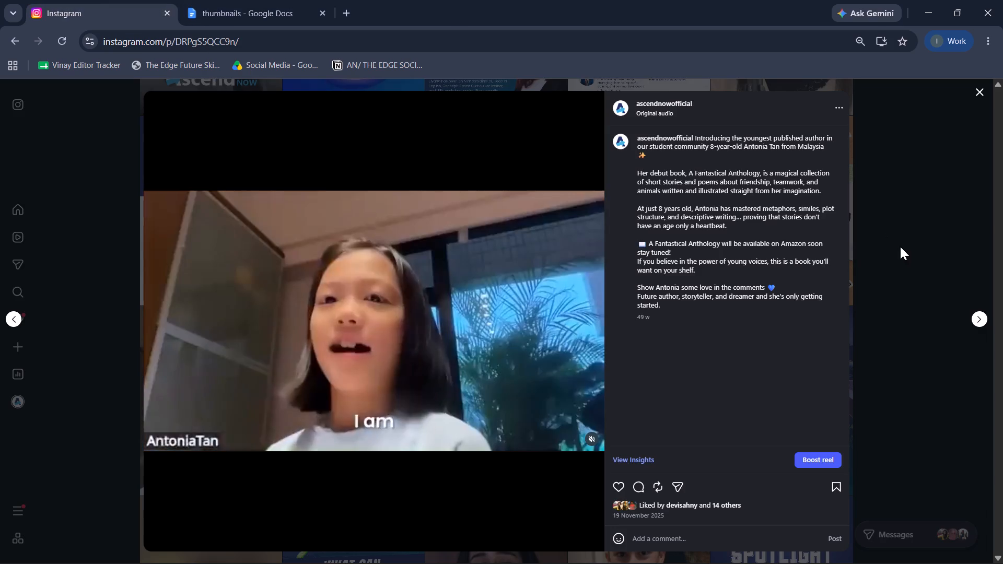
pyautogui.click(902, 249)
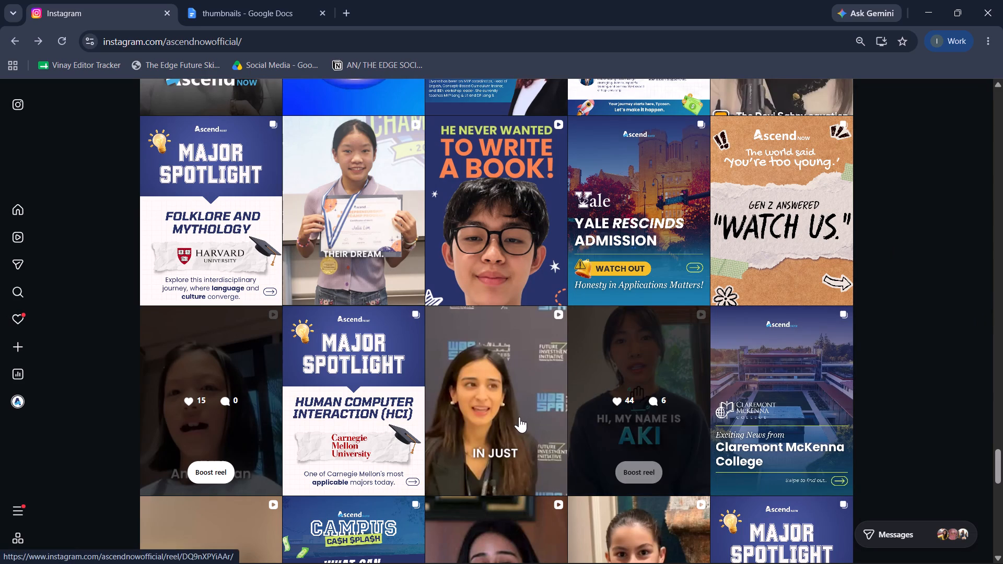
pyautogui.click(519, 417)
pyautogui.click(407, 365)
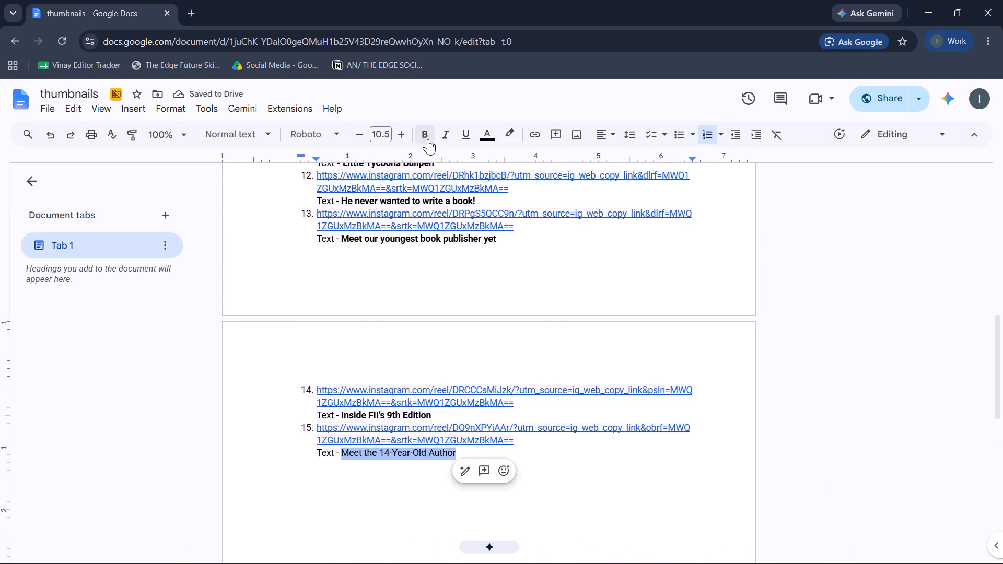
# Bold the phrase "Meet the 14-Year-Old Author" in item 15's text line.
pyautogui.click(421, 135)
pyautogui.click(358, 510)
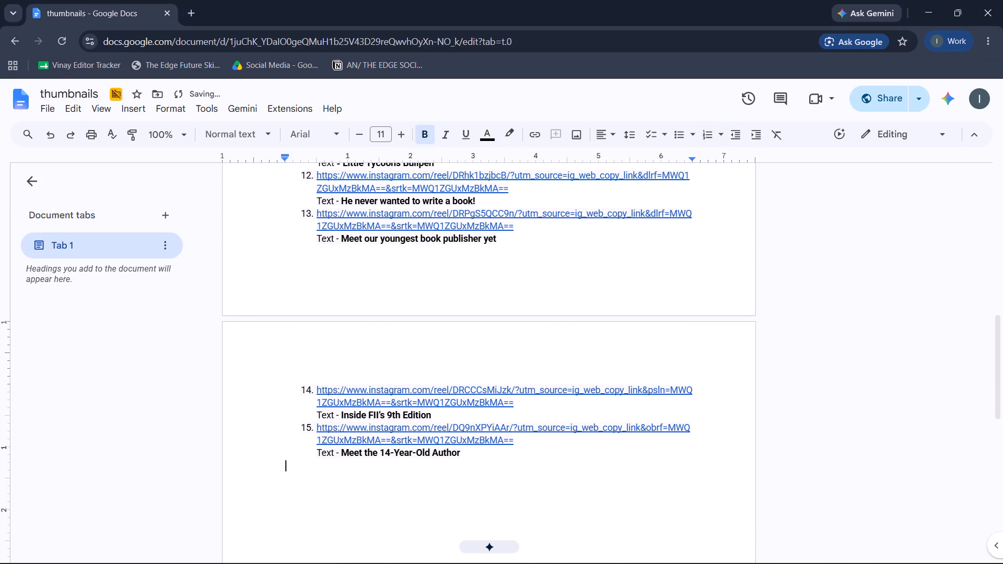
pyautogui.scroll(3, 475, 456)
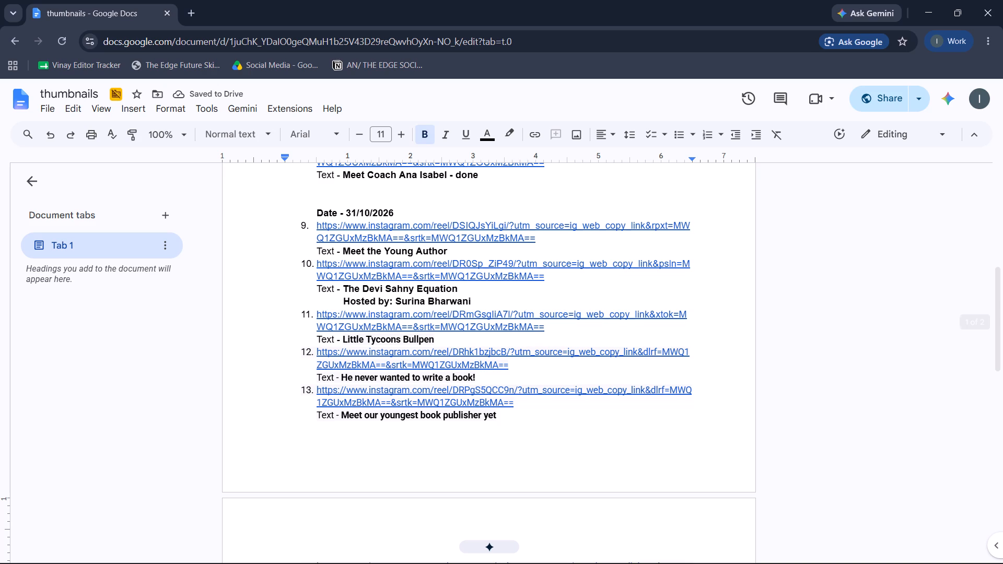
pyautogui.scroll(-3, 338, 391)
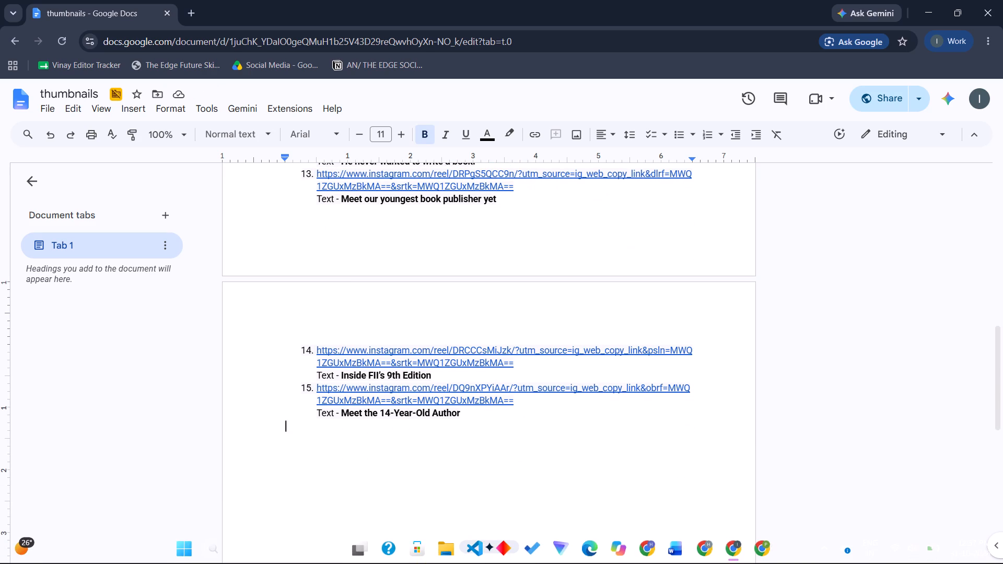
# Switch to the browser window with the Canva Instagram Thumbnails design and maximise it.
pyautogui.click(702, 559)
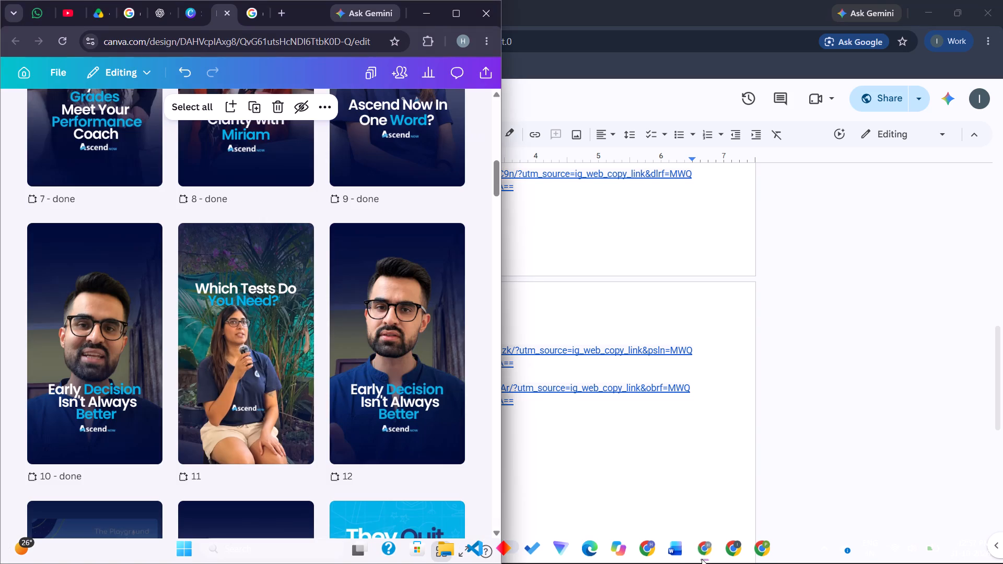
pyautogui.rightClick(461, 23)
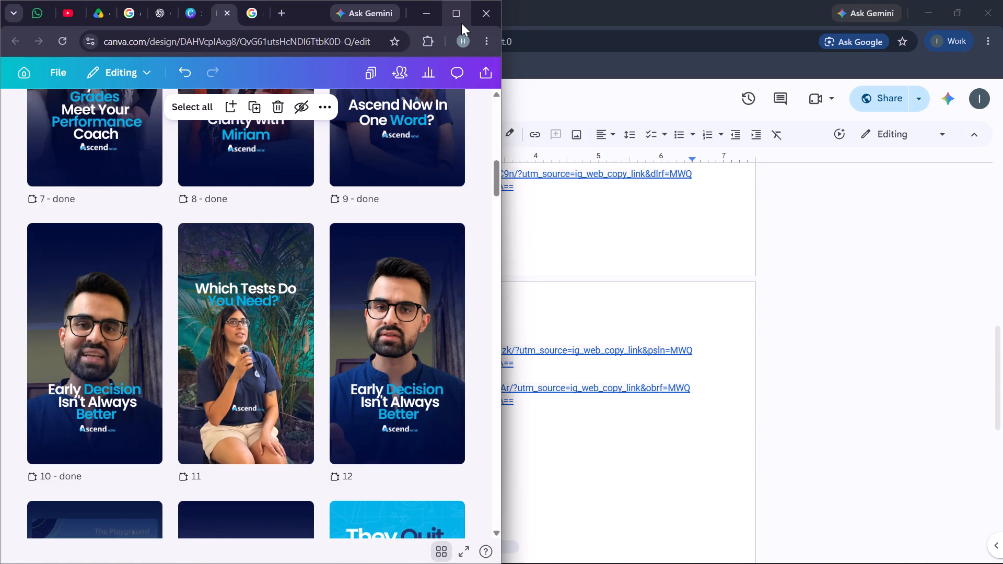
pyautogui.click(448, 13)
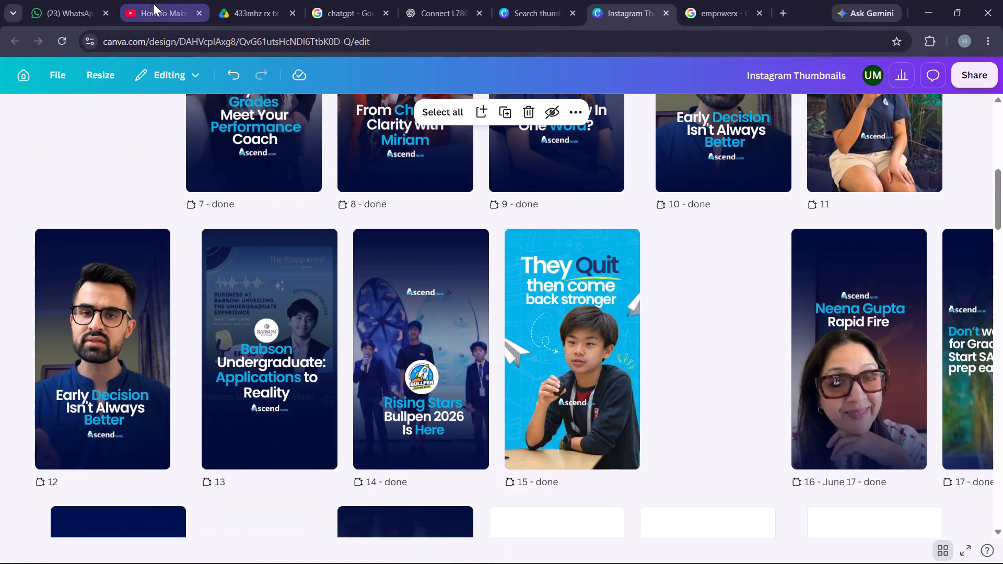